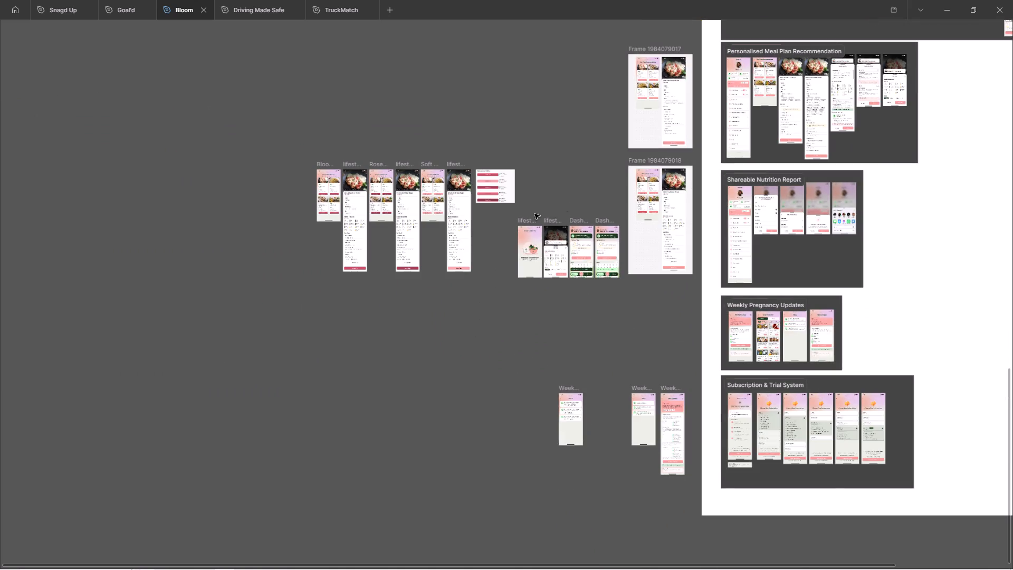
Move the Bloom rose, Rosewood and Soft Blush frames, with their recipe screens and button colour board, level with the tops of the Dashboard frames.
ctrl+scroll(485, 215, up, 7)
click(506, 174)
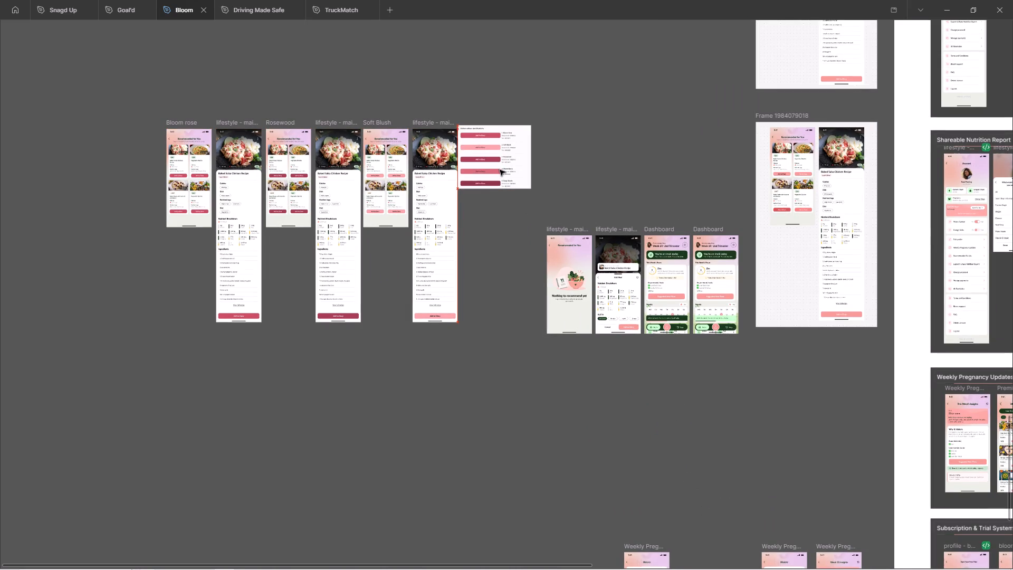
click(569, 107)
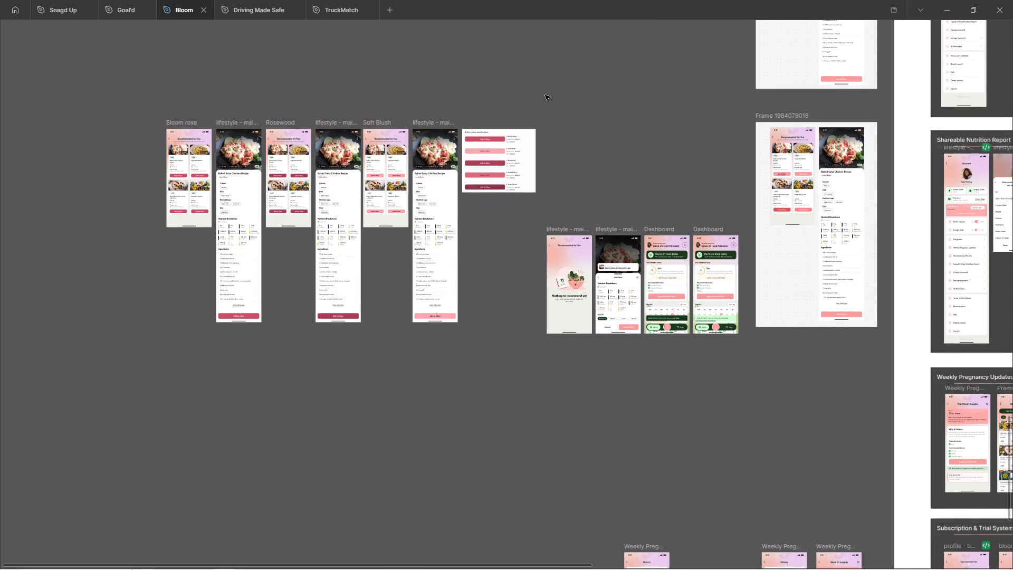
drag(545, 95, 65, 382)
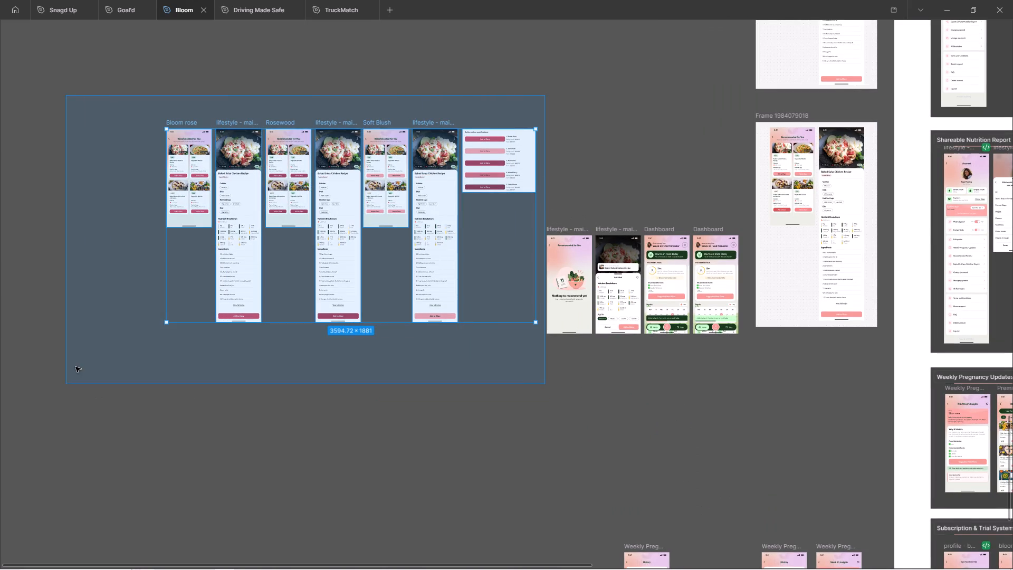
shift+drag(204, 195, 148, 196)
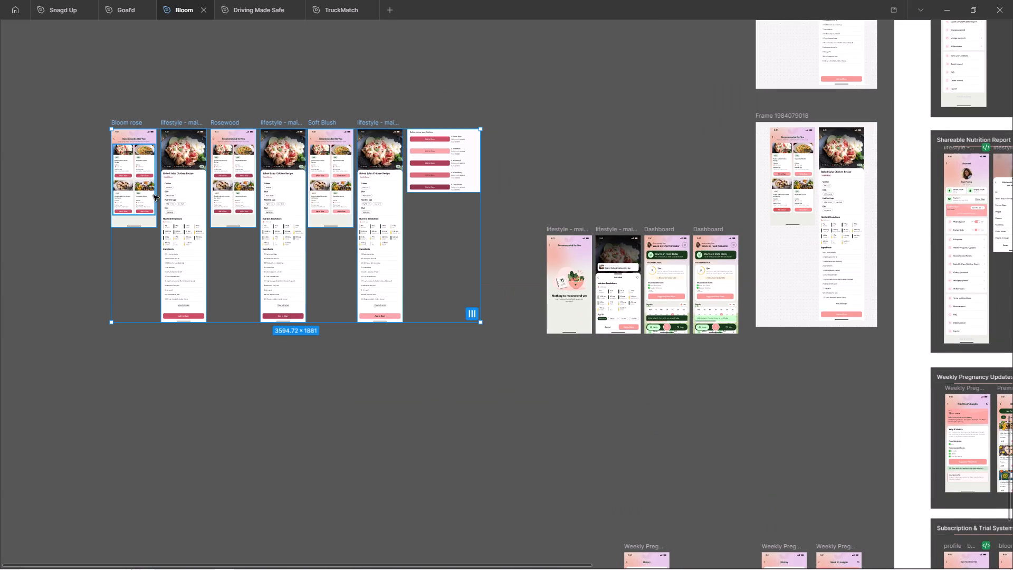
key(alt+w)
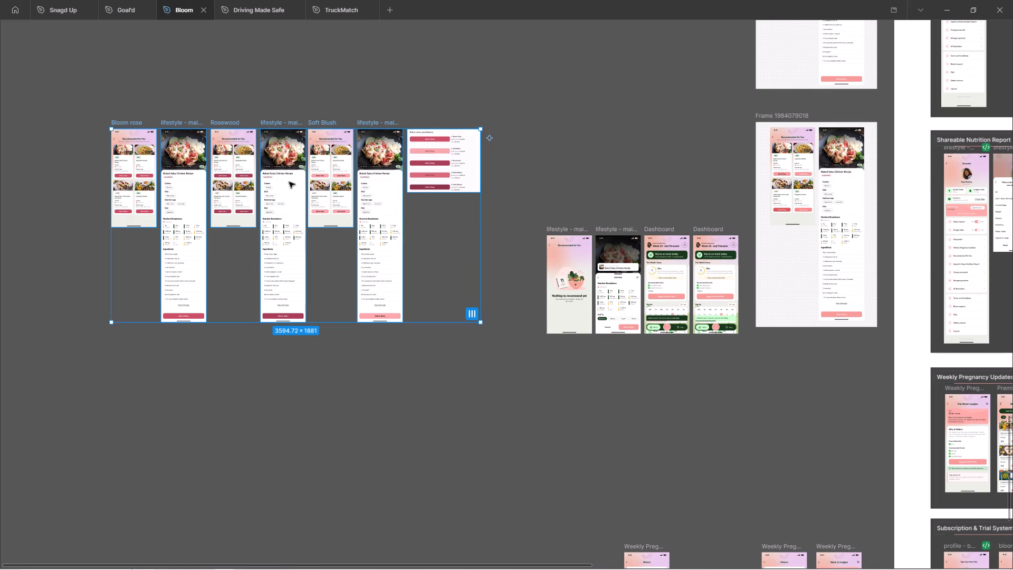
shift+drag(280, 170, 282, 275)
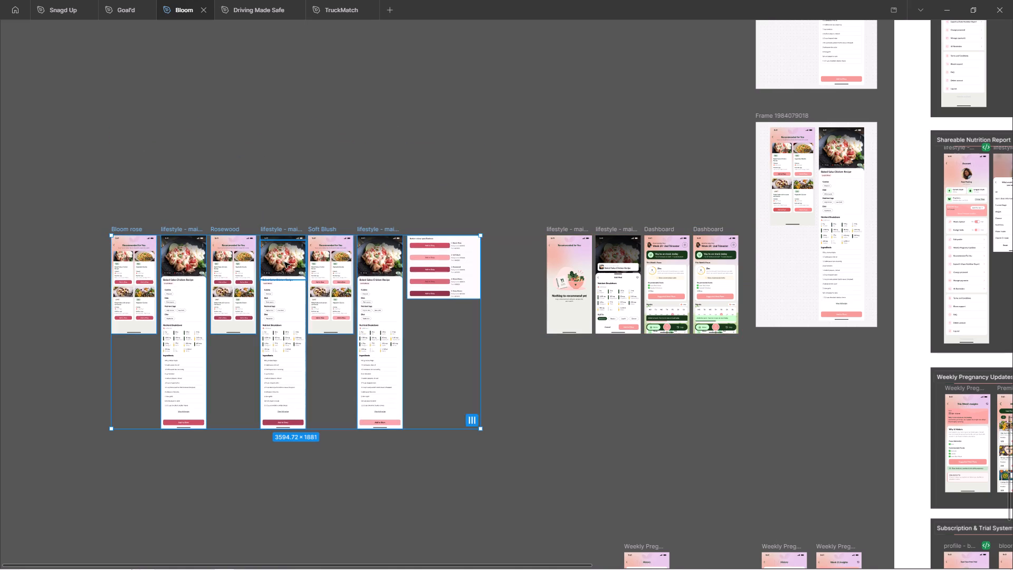
click(388, 183)
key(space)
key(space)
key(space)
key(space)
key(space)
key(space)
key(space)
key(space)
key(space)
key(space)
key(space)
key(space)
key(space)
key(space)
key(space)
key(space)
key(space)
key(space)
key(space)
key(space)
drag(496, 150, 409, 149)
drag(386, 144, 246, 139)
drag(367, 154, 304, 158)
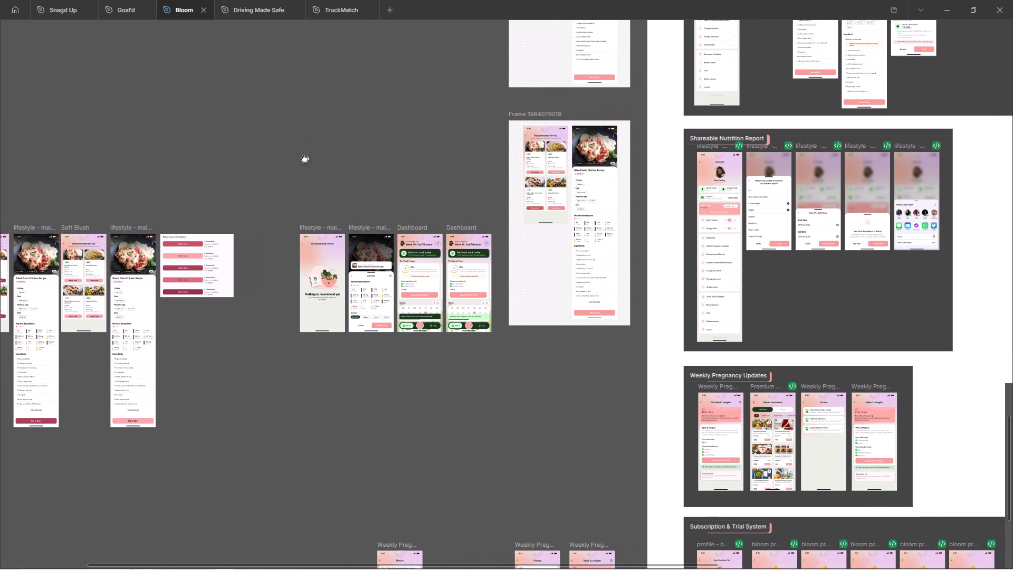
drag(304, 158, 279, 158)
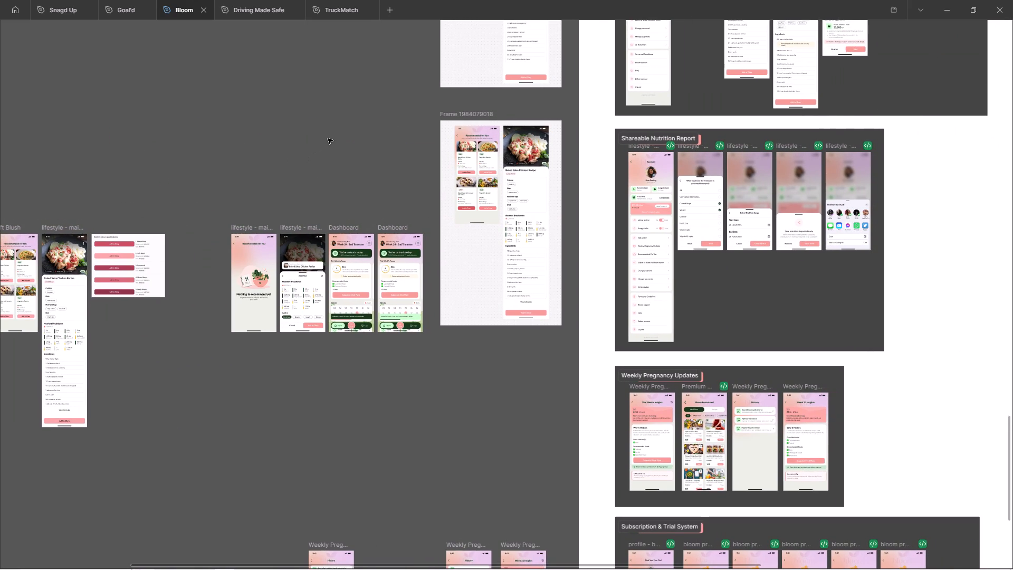
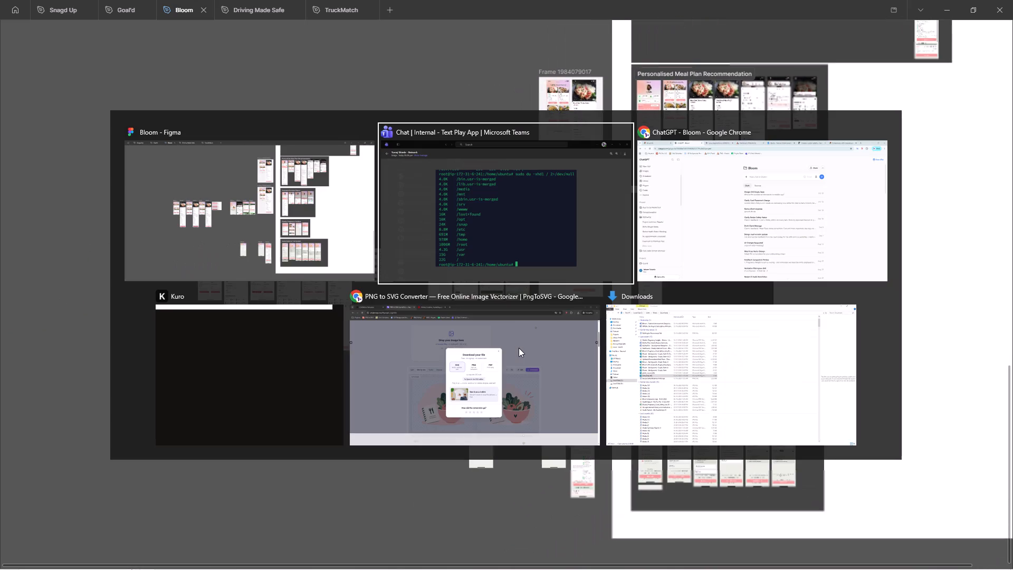
Switch to Chrome and look through the Brand Kit to-do's notes and reference images, returning to the Pregnancyplate comparison to-do.
key(alt+Tab)
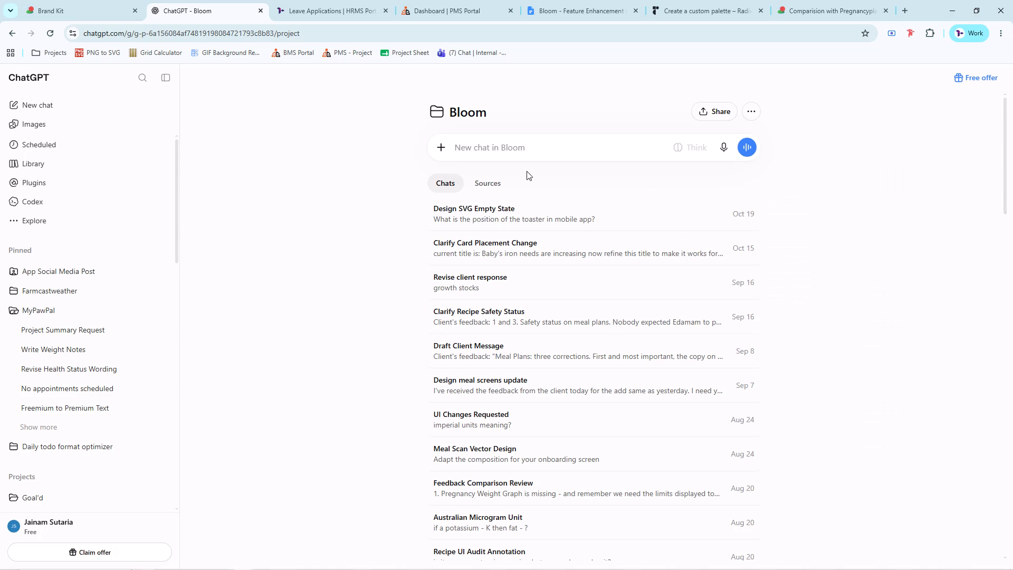
click(823, 0)
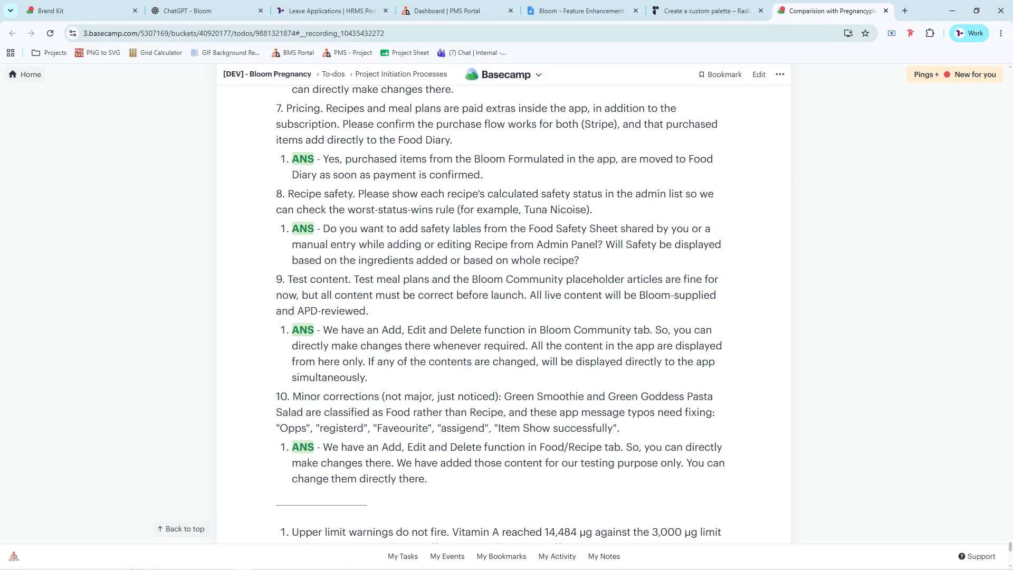
click(71, 15)
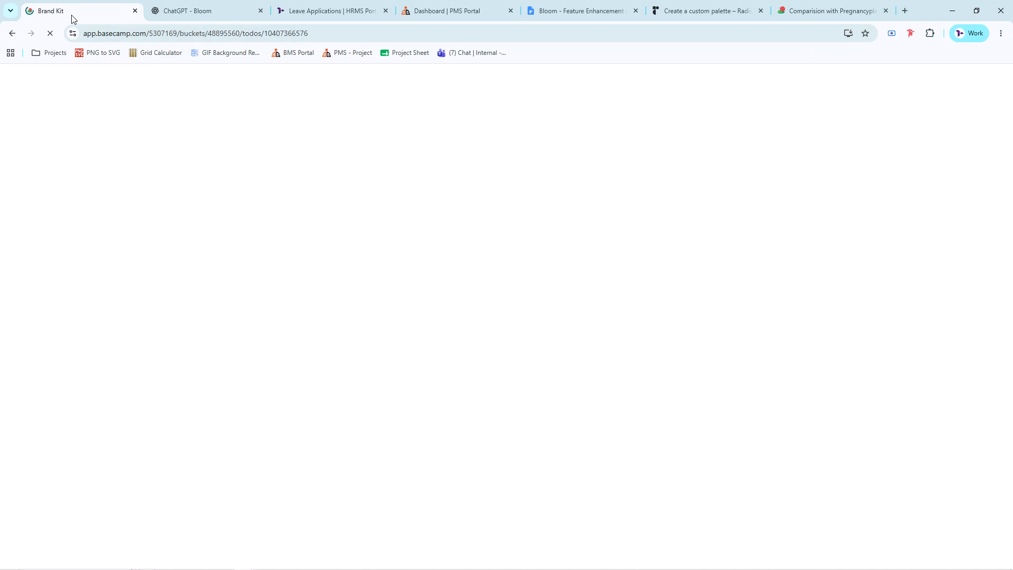
drag(1009, 111, 1012, 129)
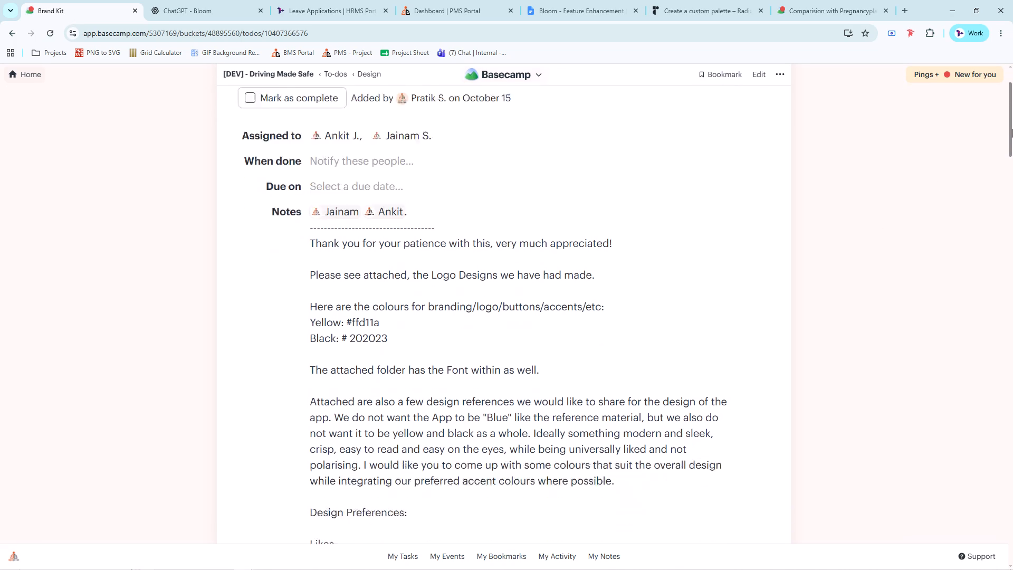
drag(1012, 129, 1012, 373)
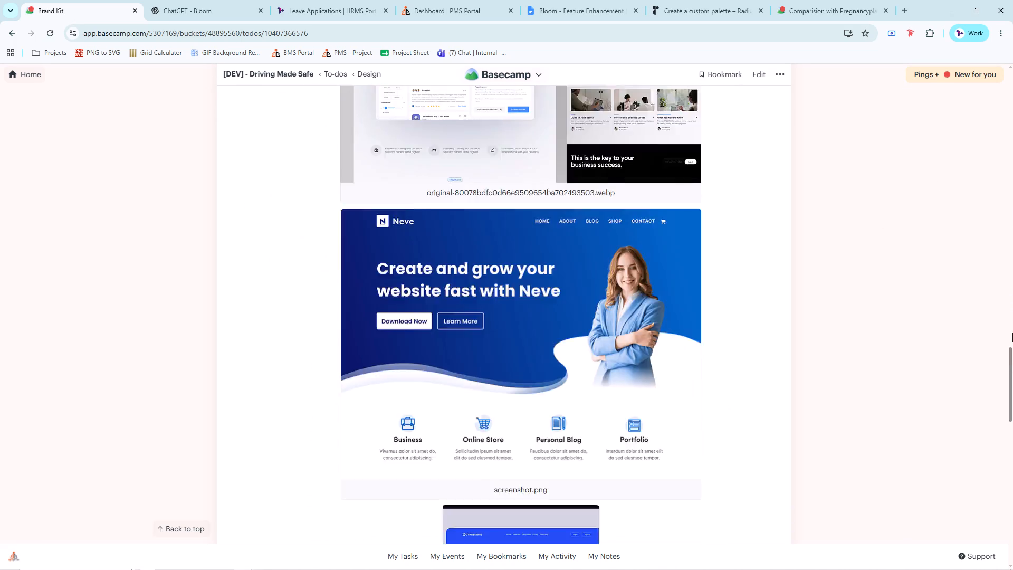
click(833, 0)
Switch to Figma, open the Snagd Up file and move its tab between Goal'd and Bloom.
key(alt+Tab)
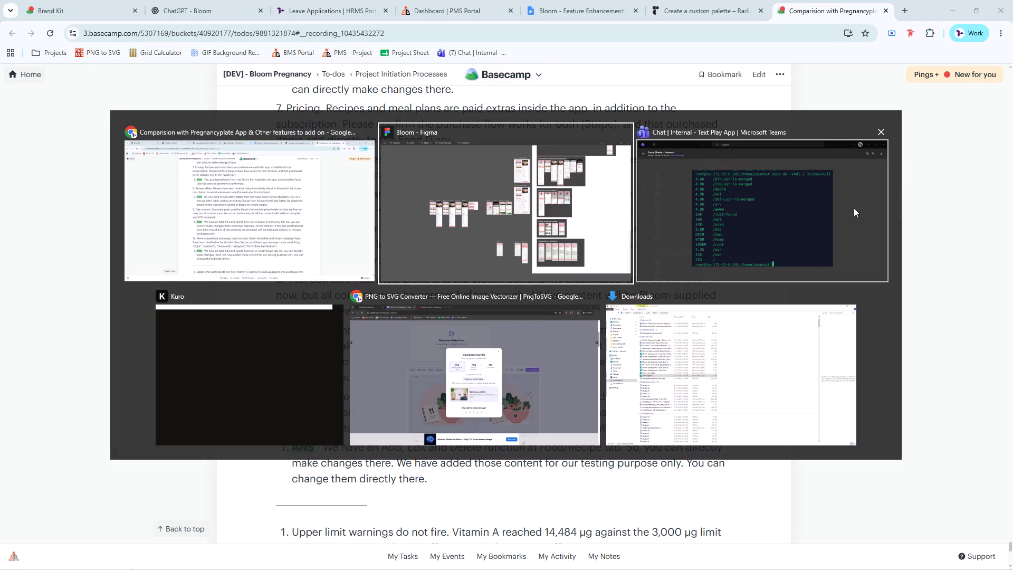
alt+click(485, 189)
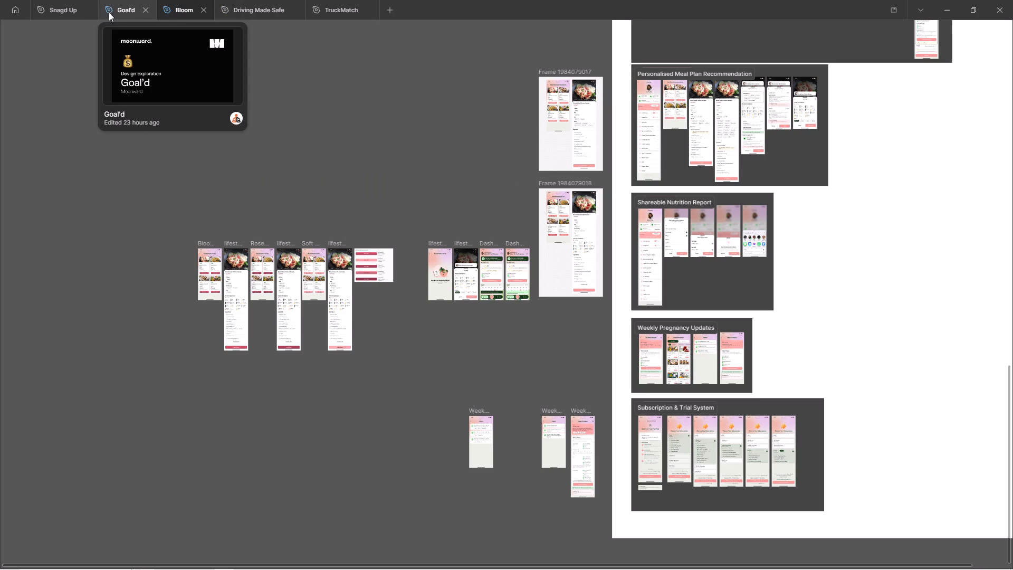
click(60, 13)
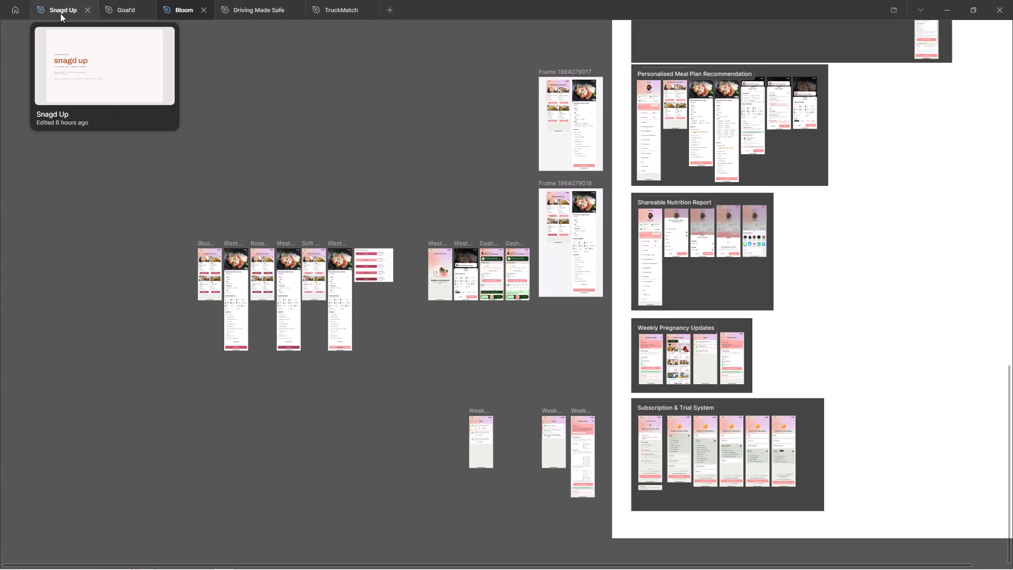
drag(69, 12, 126, 12)
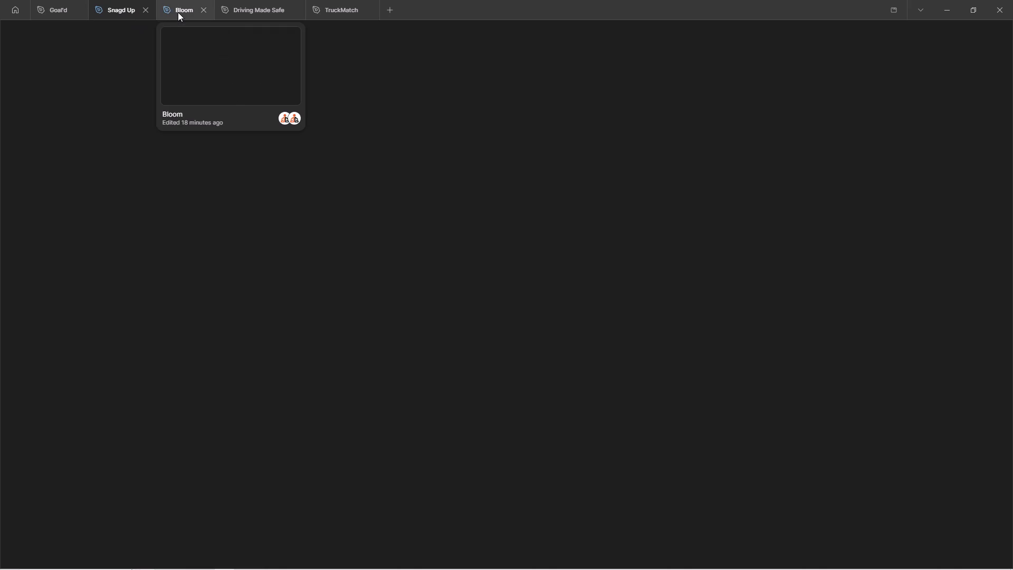
Switch to Chrome and read the recent client feedback and developer answers in the Pregnancyplate comparison to-do.
key(alt+Tab)
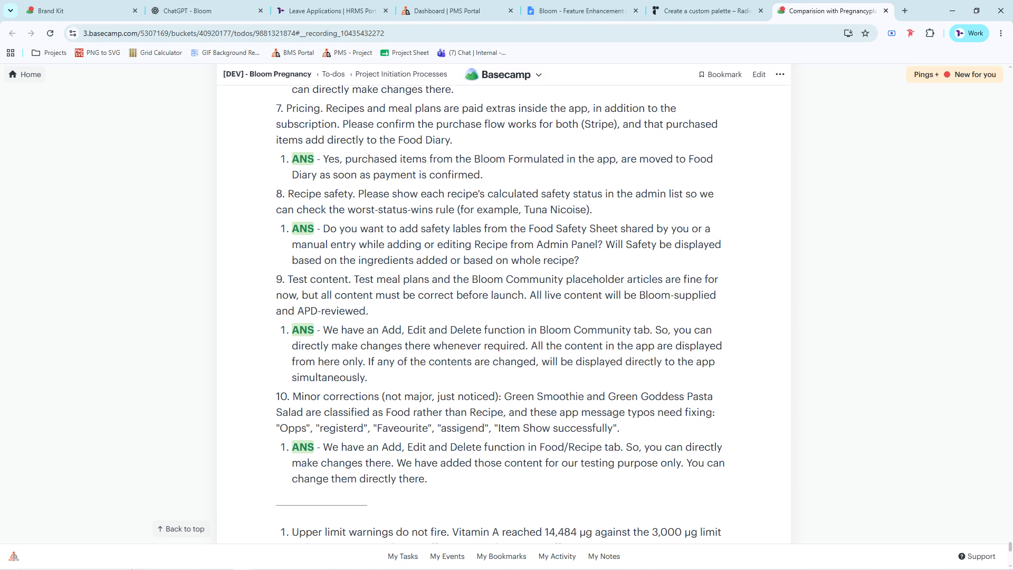
scroll(437, 223, up, 13)
scroll(438, 218, up, 12)
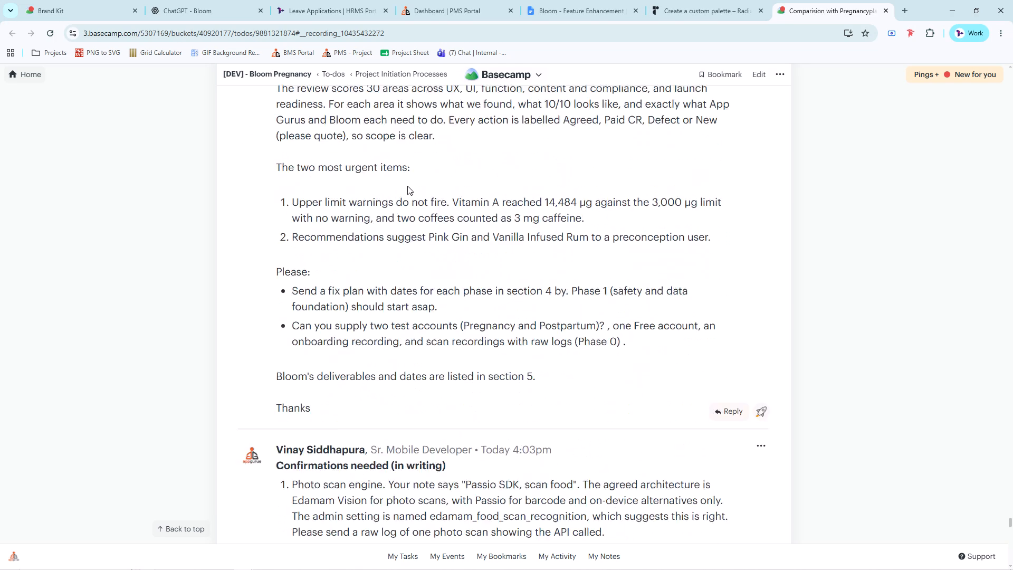
scroll(407, 186, up, 20)
scroll(324, 173, down, 1)
scroll(324, 173, up, 3)
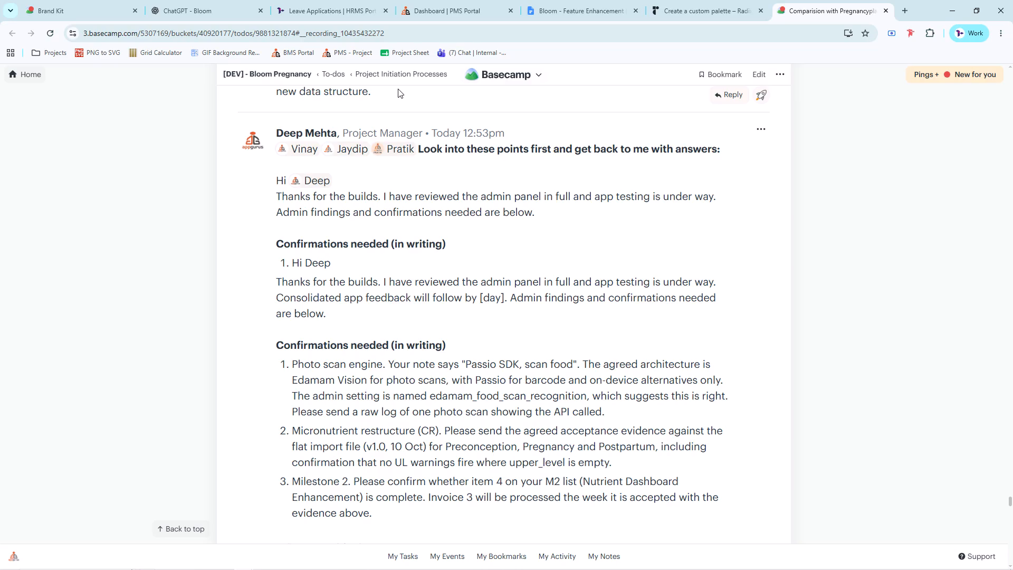
scroll(509, 193, down, 8)
scroll(509, 193, up, 1)
scroll(509, 193, down, 19)
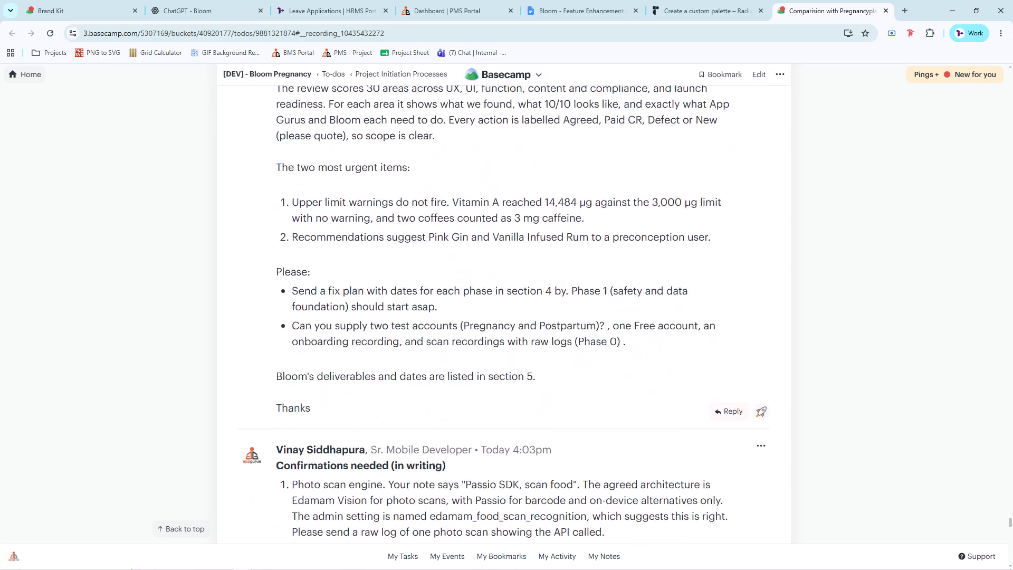
scroll(512, 203, down, 15)
scroll(533, 185, up, 15)
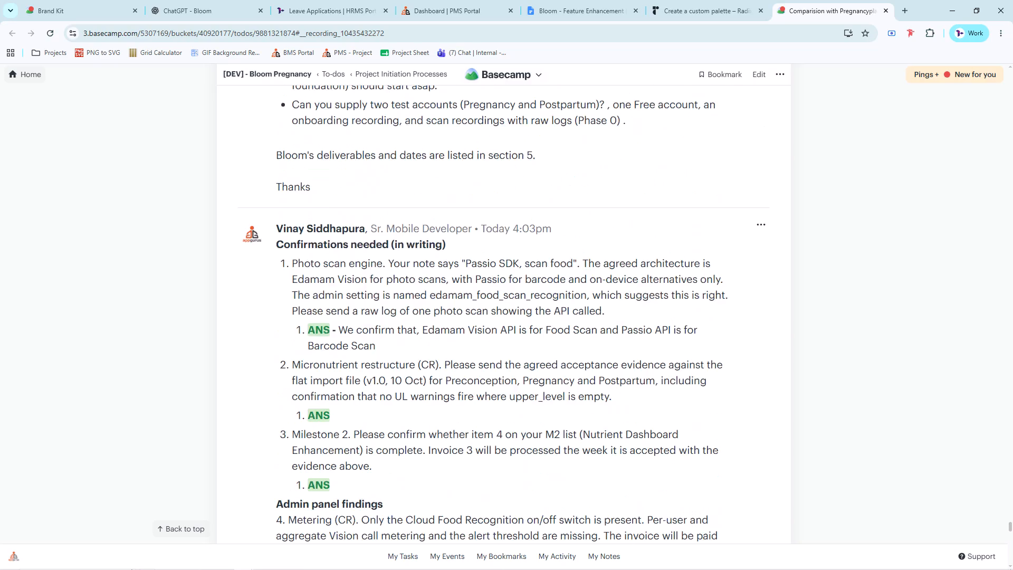
scroll(533, 185, up, 6)
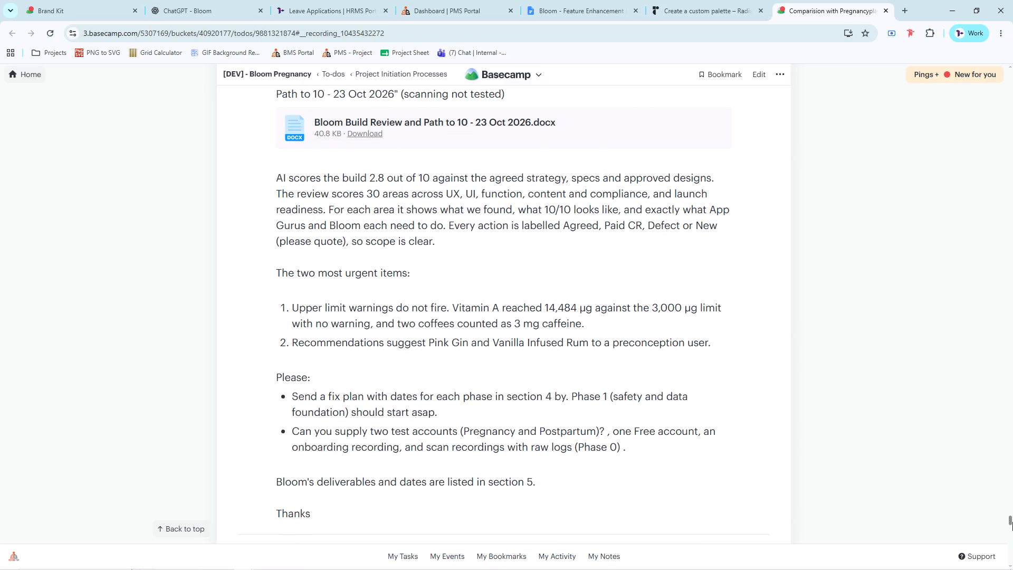
Open the "Client Comments, Reviews and Updates" to-do from the Design list of the [DEV] - Bloom Pregnancy project.
drag(1012, 522, 1012, 0)
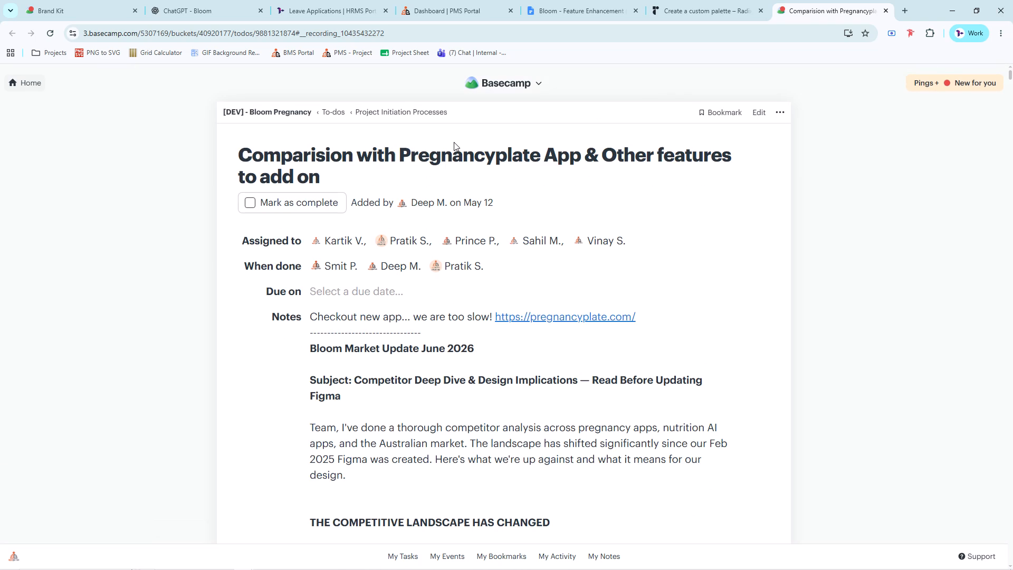
click(286, 111)
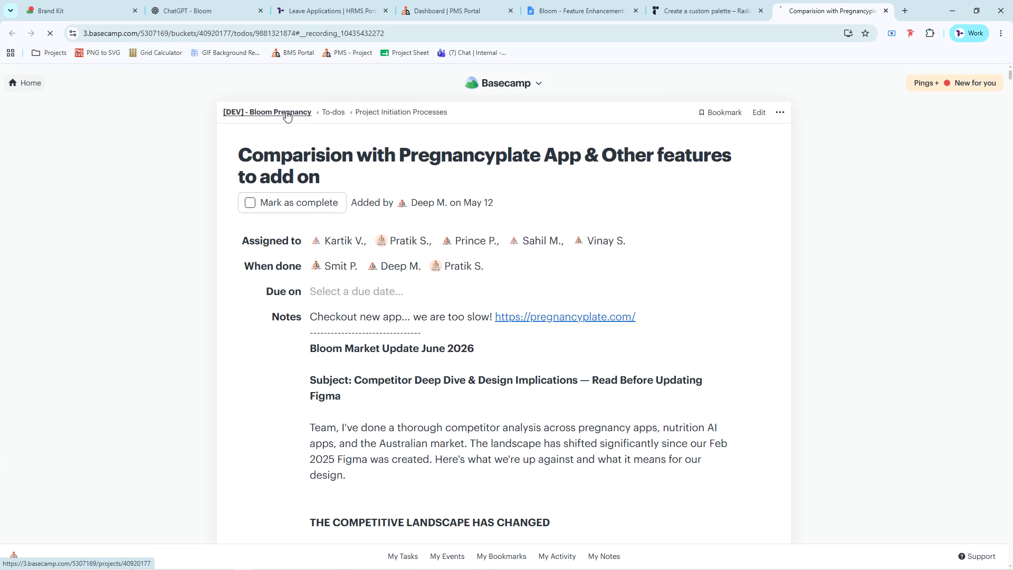
click(524, 250)
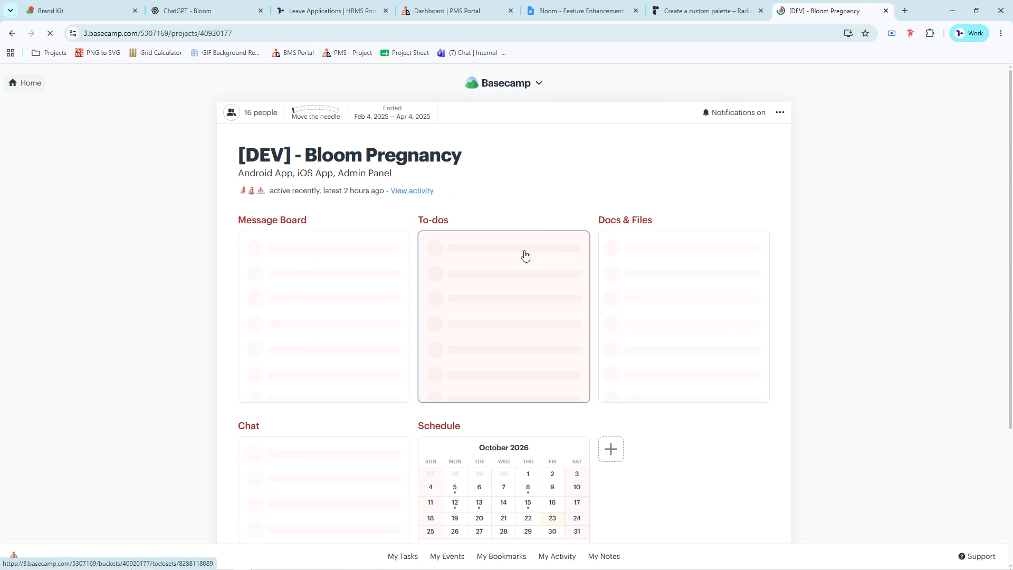
click(527, 268)
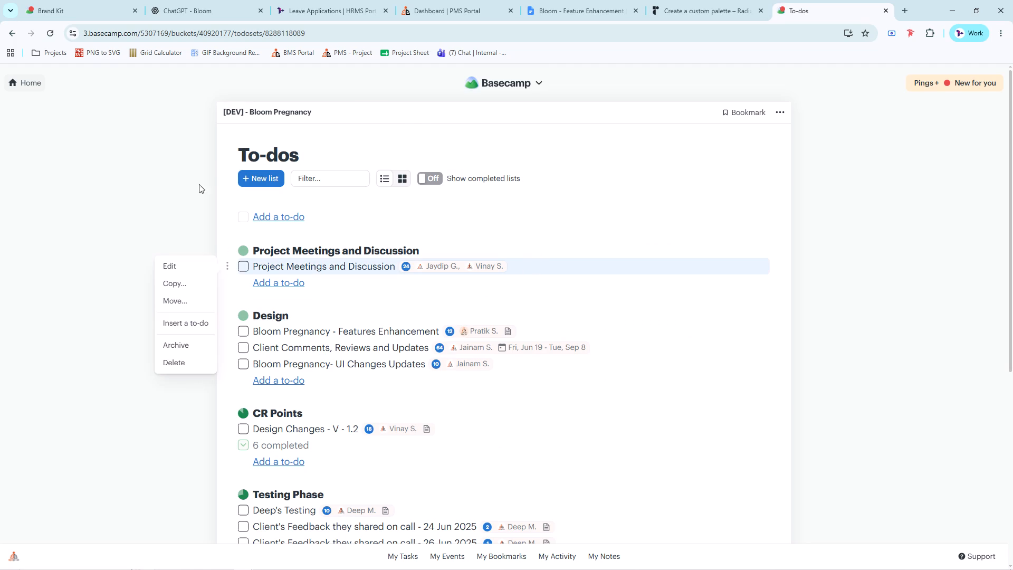
click(110, 186)
scroll(152, 178, down, 5)
scroll(176, 226, down, 5)
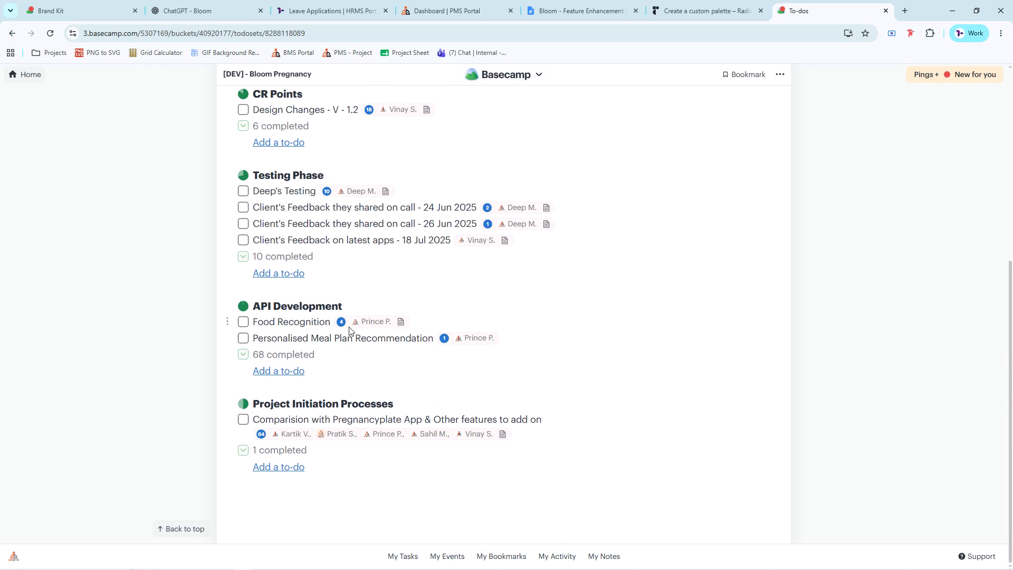
scroll(313, 301, up, 2)
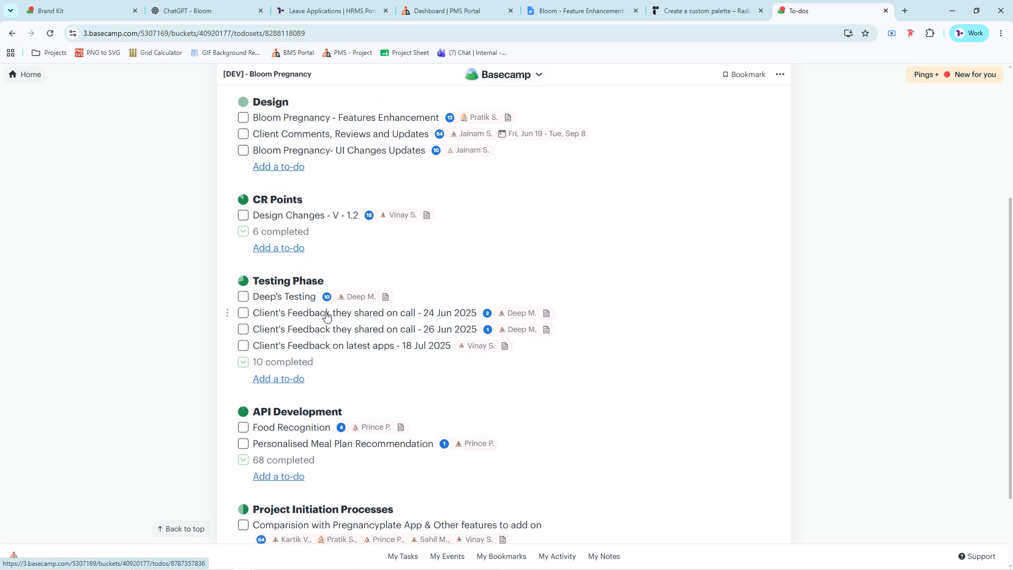
scroll(282, 268, up, 2)
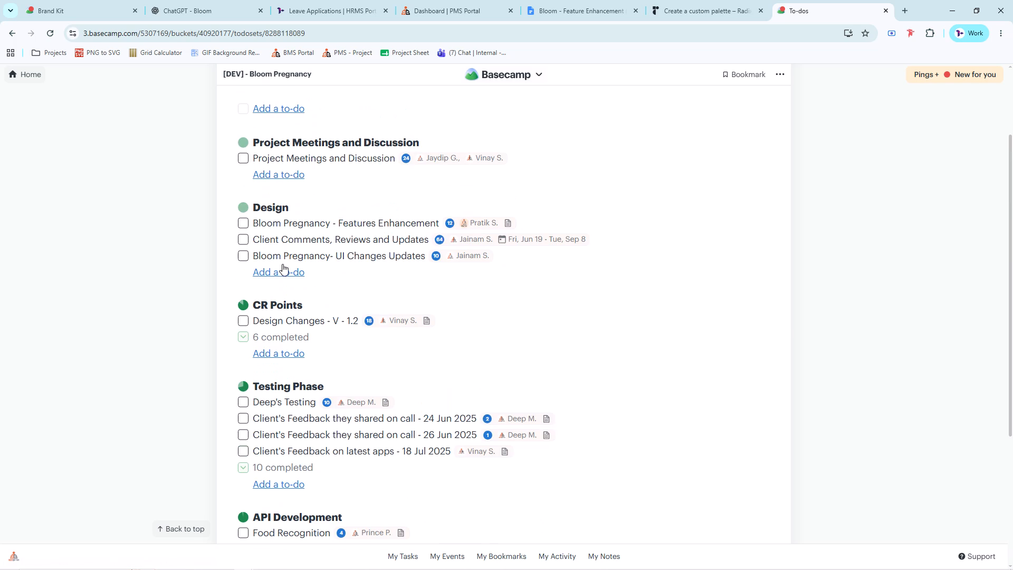
click(296, 237)
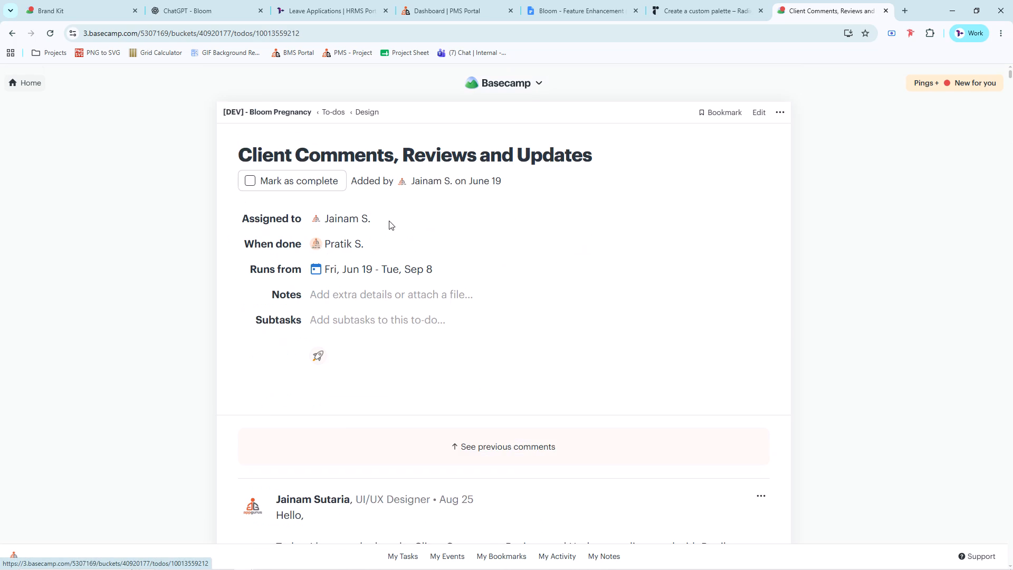
Copy the full text of the Oct 22 work-update comment, including its reference link, into a new comment on this to-do.
drag(1009, 75, 1012, 159)
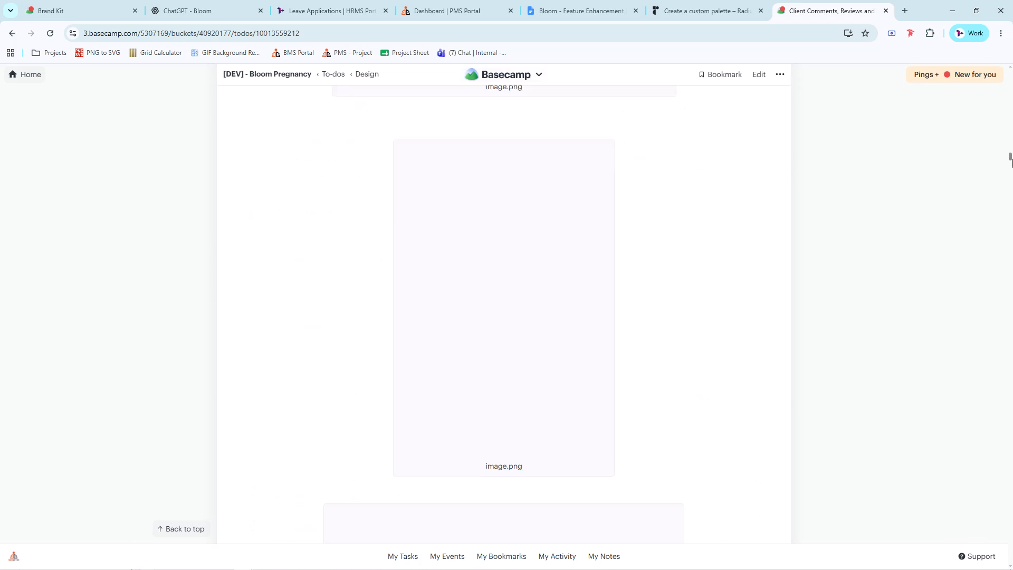
drag(1012, 159, 1012, 395)
drag(1012, 395, 1012, 566)
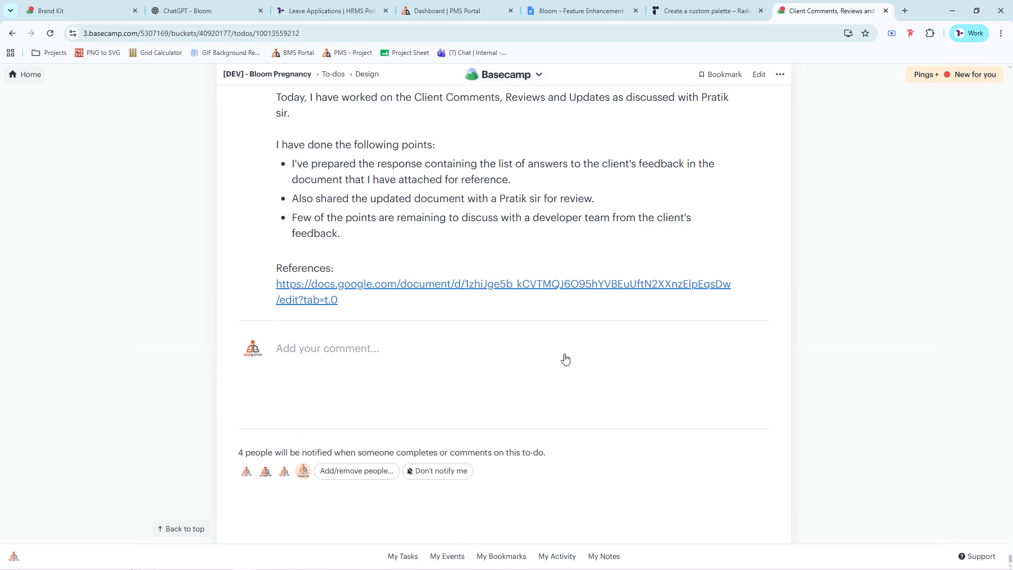
scroll(476, 276, up, 6)
scroll(488, 274, down, 4)
drag(373, 409, 311, 294)
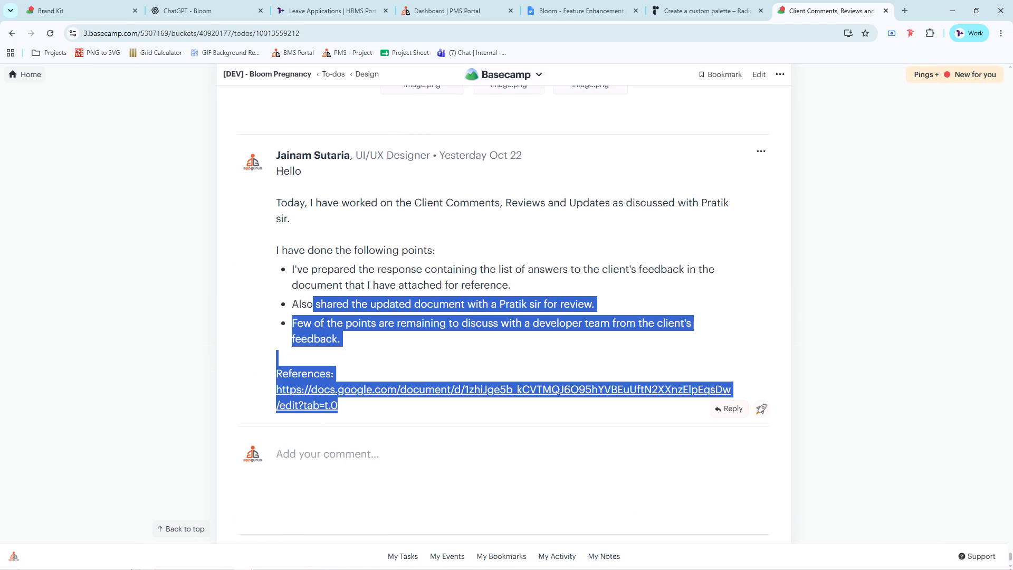
drag(311, 294, 270, 169)
key(ctrl+c)
click(355, 460)
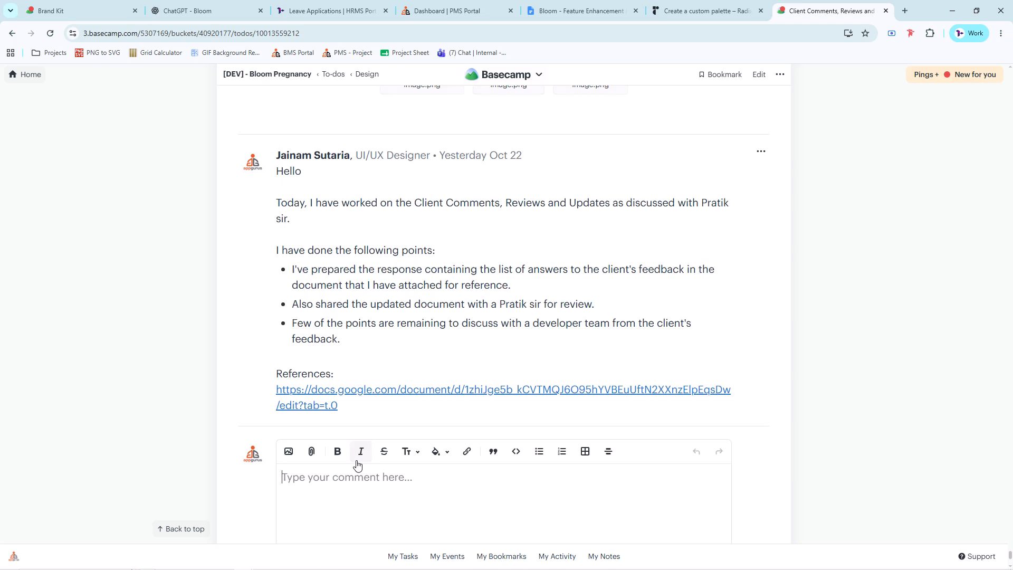
key(ctrl+v)
Replace the References heading and document link in the draft comment with "Screenshots:", followed by a new line.
scroll(412, 452, down, 3)
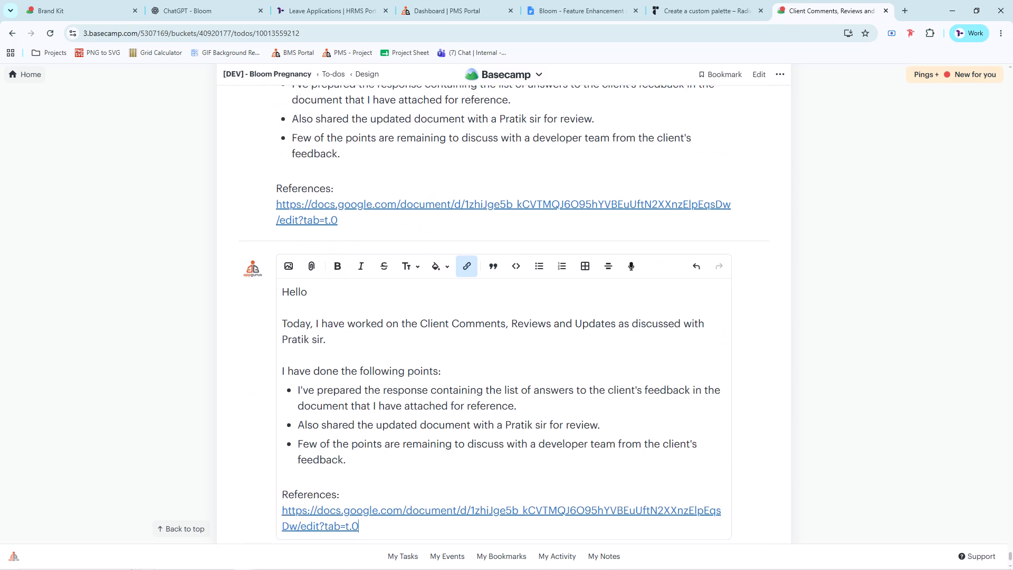
scroll(412, 452, down, 1)
drag(372, 372, 280, 342)
text(Scren=e=)
key(BackSpace)
key(BackSpace)
key(BackSpace)
key(BackSpace)
text(enshots)
key(shift+colon)
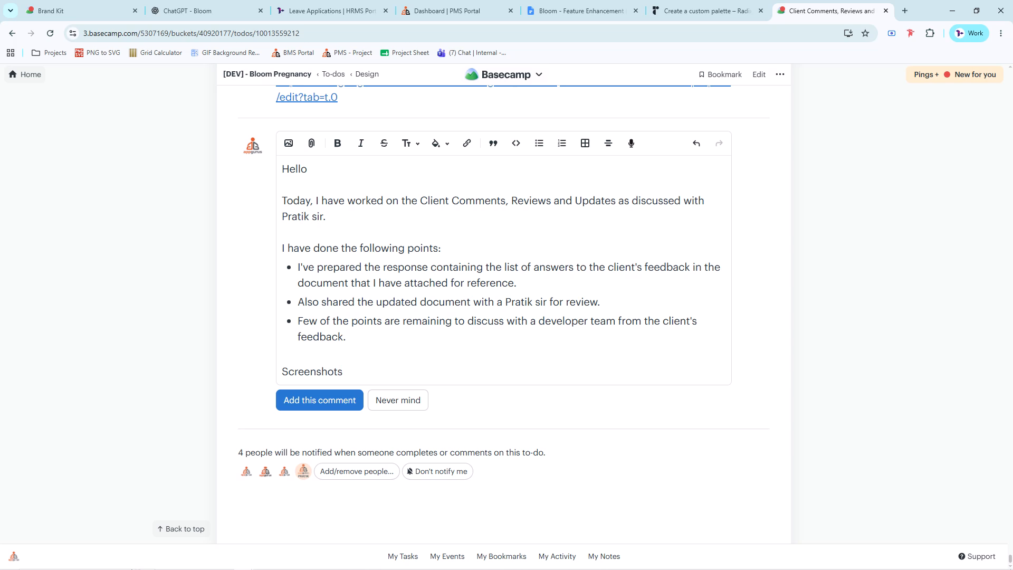
key(shift+Return)
Switch to Figma and look through the Snagd Up file's App UI page for the Chat - Send offer screens.
key(alt+Tab)
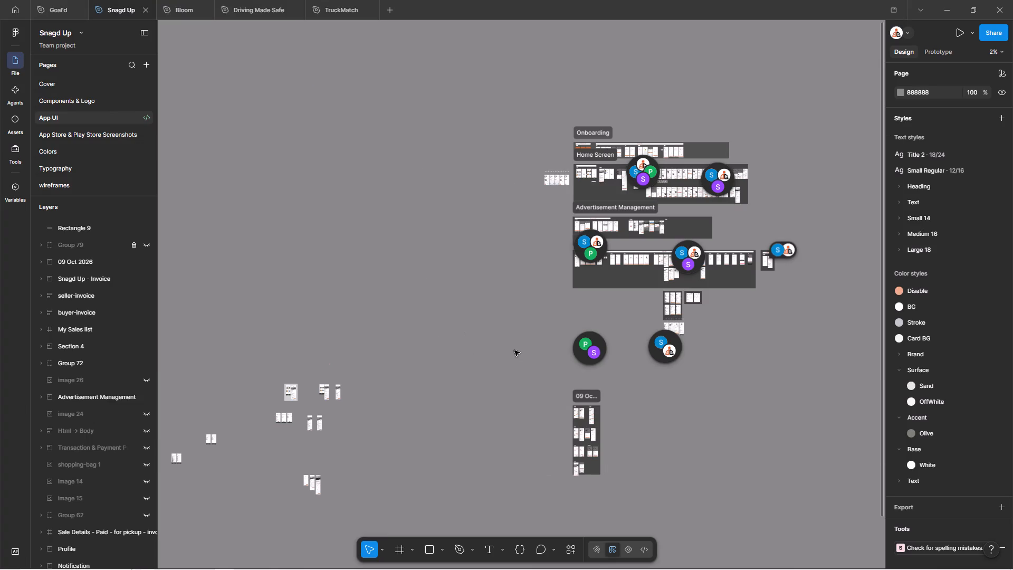
click(515, 347)
key(ctrl+backslash)
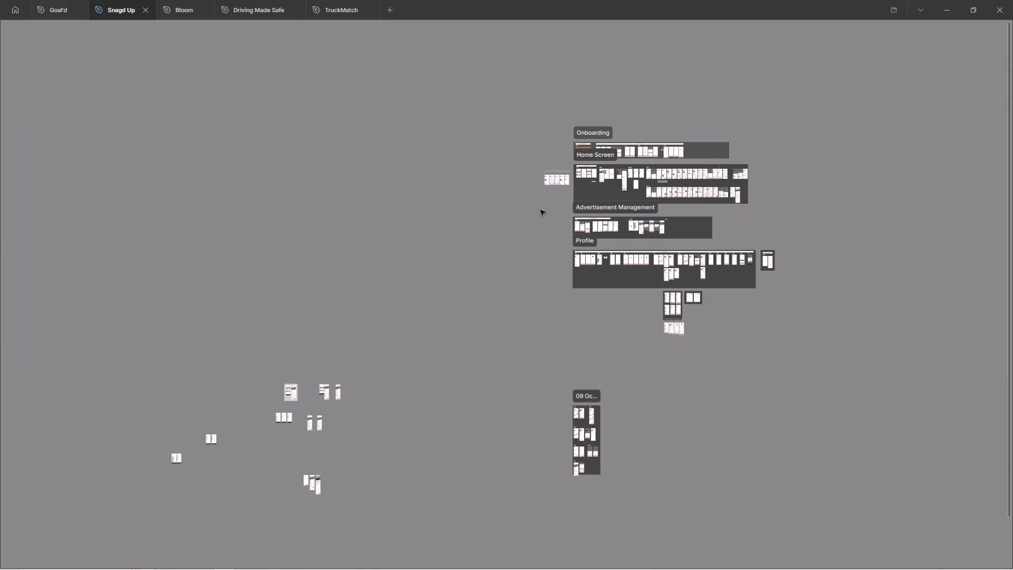
ctrl+scroll(592, 160, up, 14)
ctrl+scroll(472, 167, down, 17)
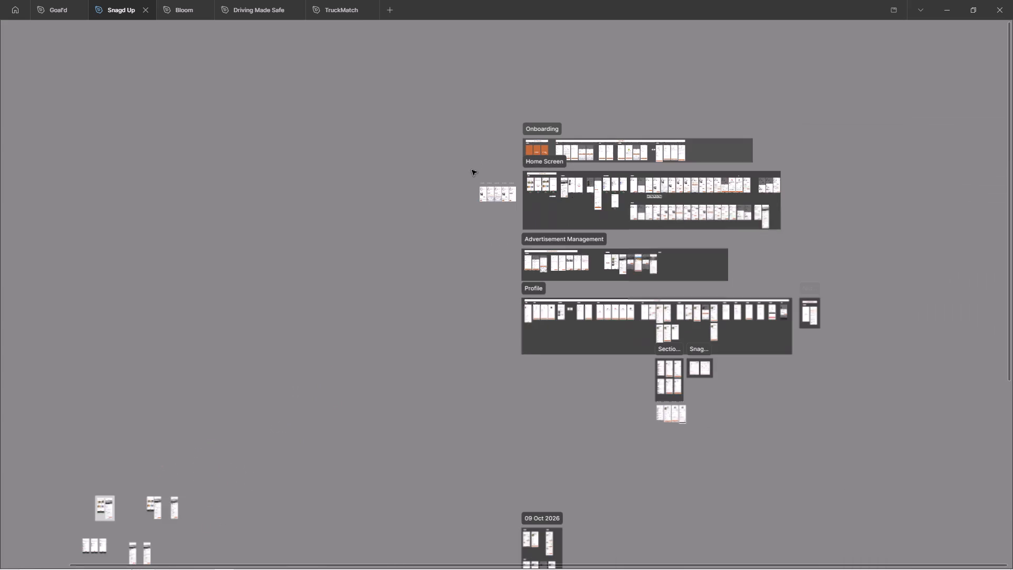
ctrl+scroll(472, 170, down, 5)
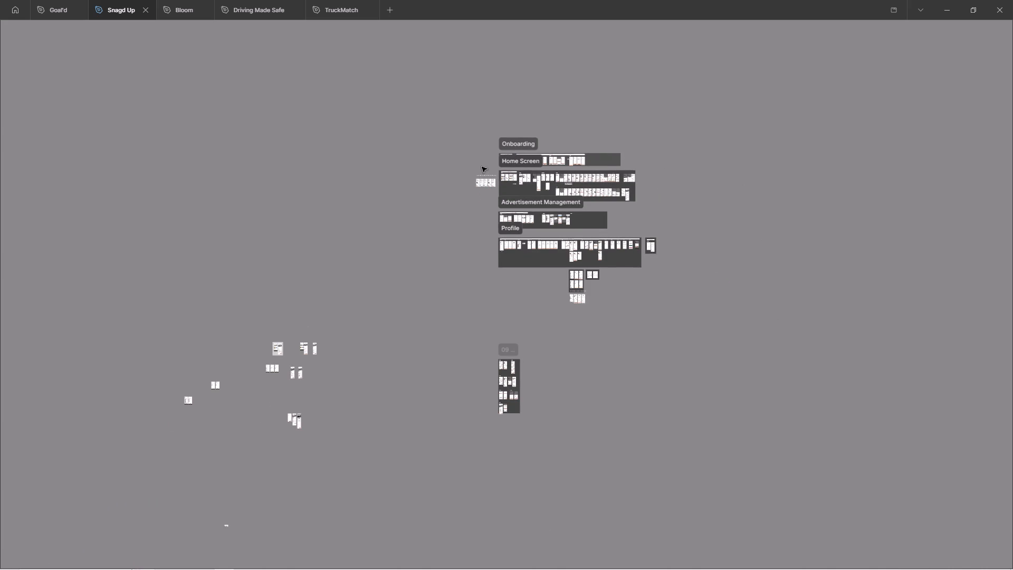
ctrl+scroll(487, 167, up, 6)
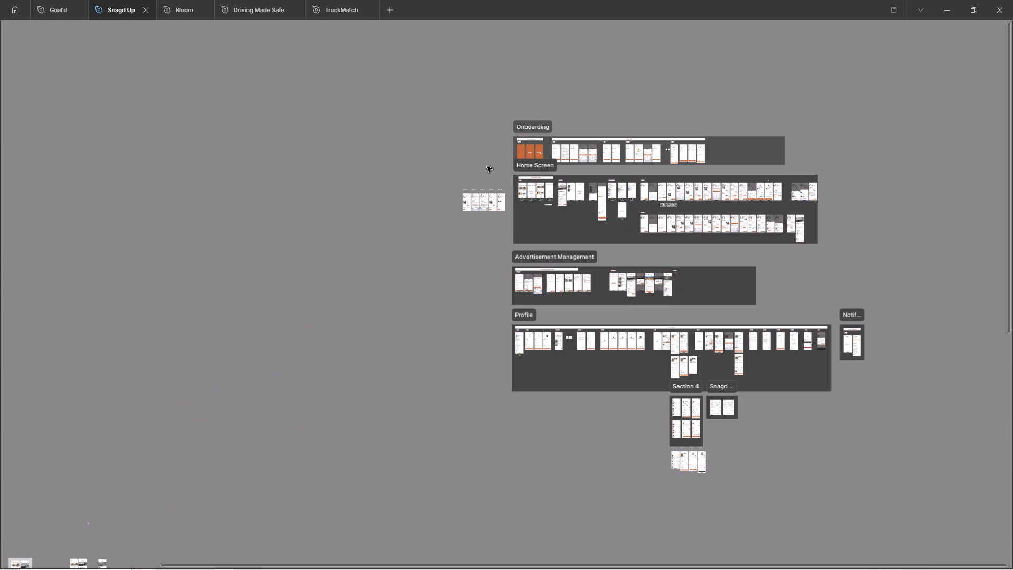
ctrl+scroll(502, 190, up, 6)
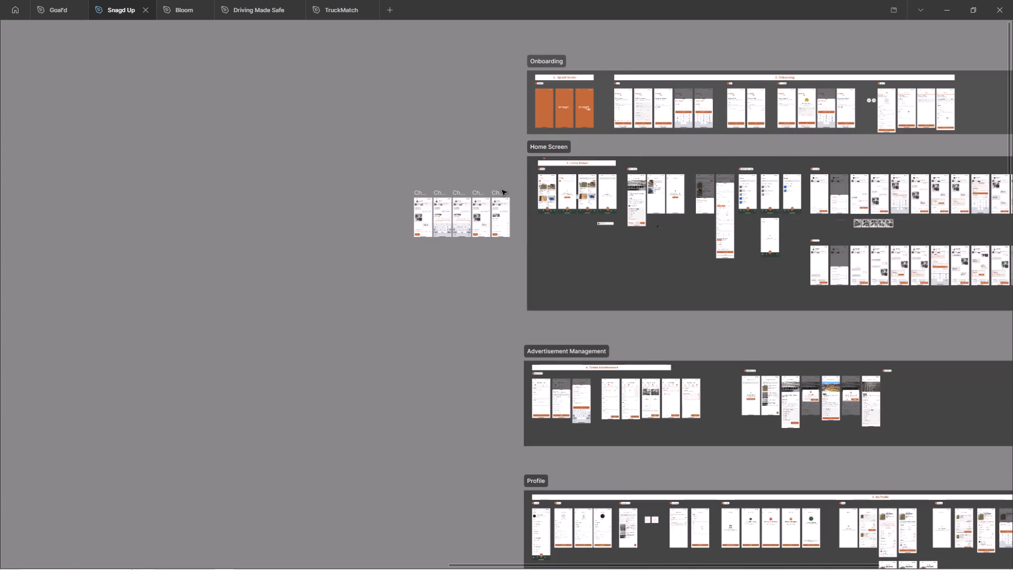
ctrl+scroll(502, 190, down, 10)
key(ctrl+backslash)
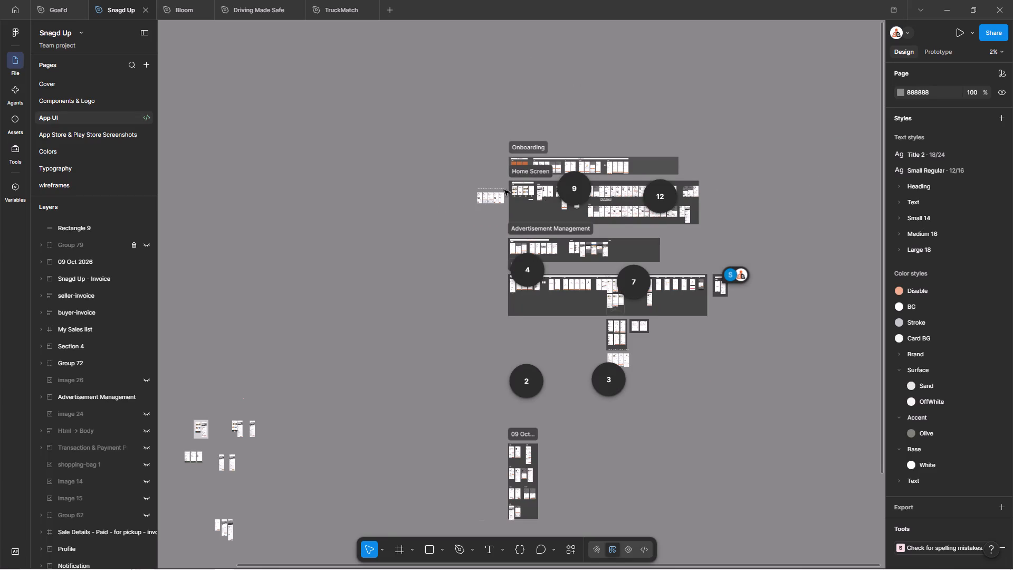
click(81, 104)
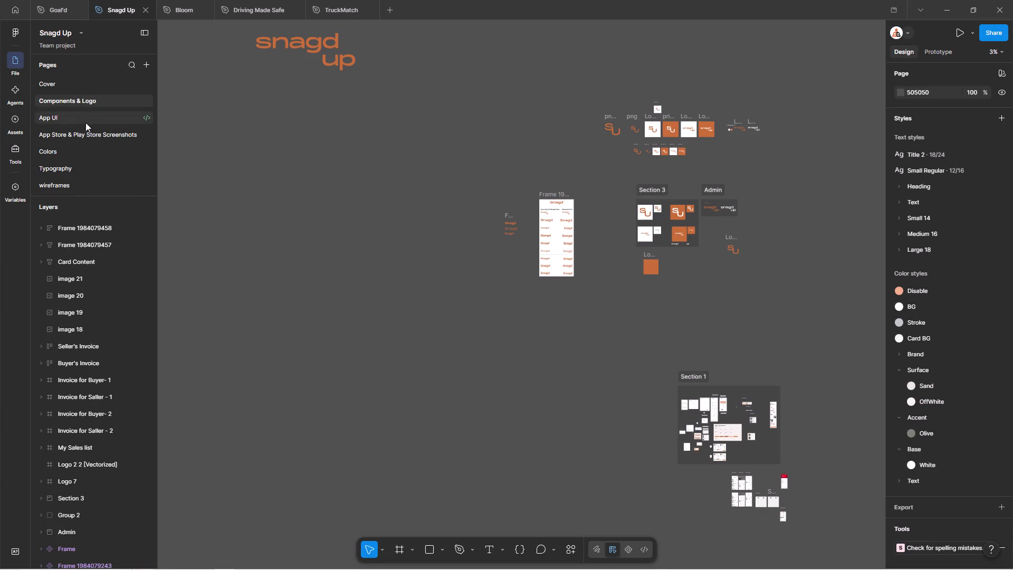
click(78, 118)
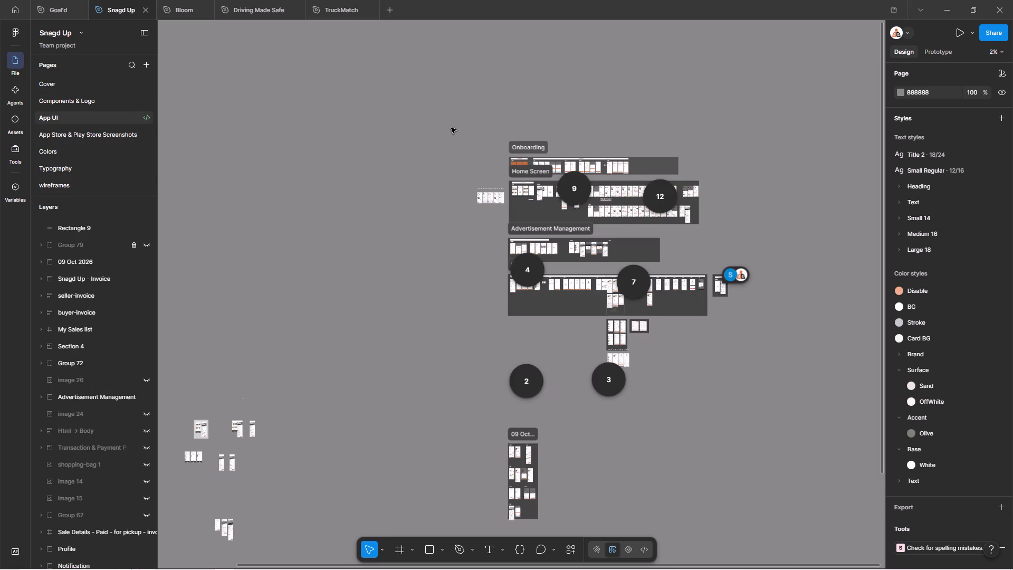
key(shift+exclam)
scroll(560, 238, up, 6)
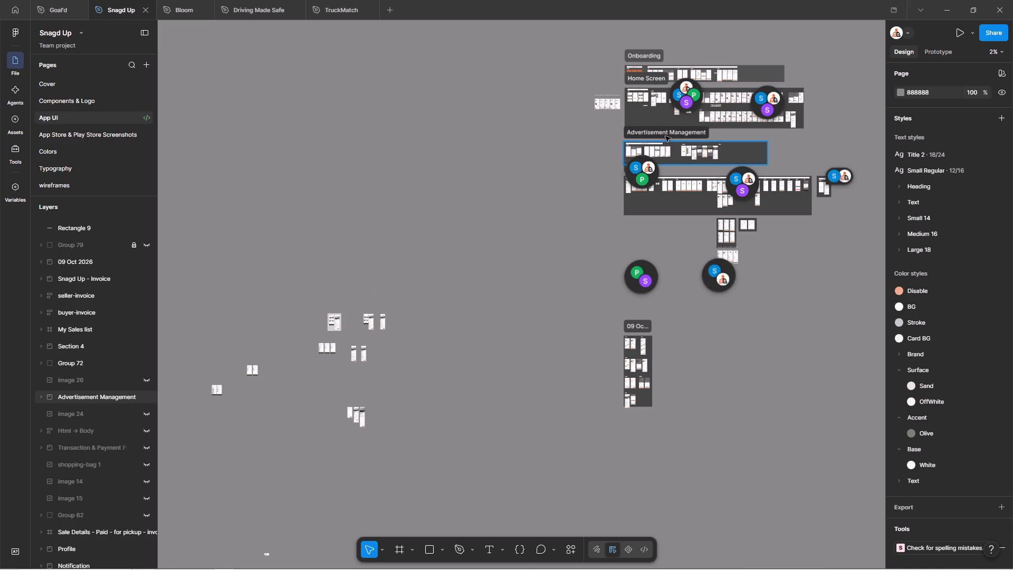
ctrl+scroll(596, 81, up, 10)
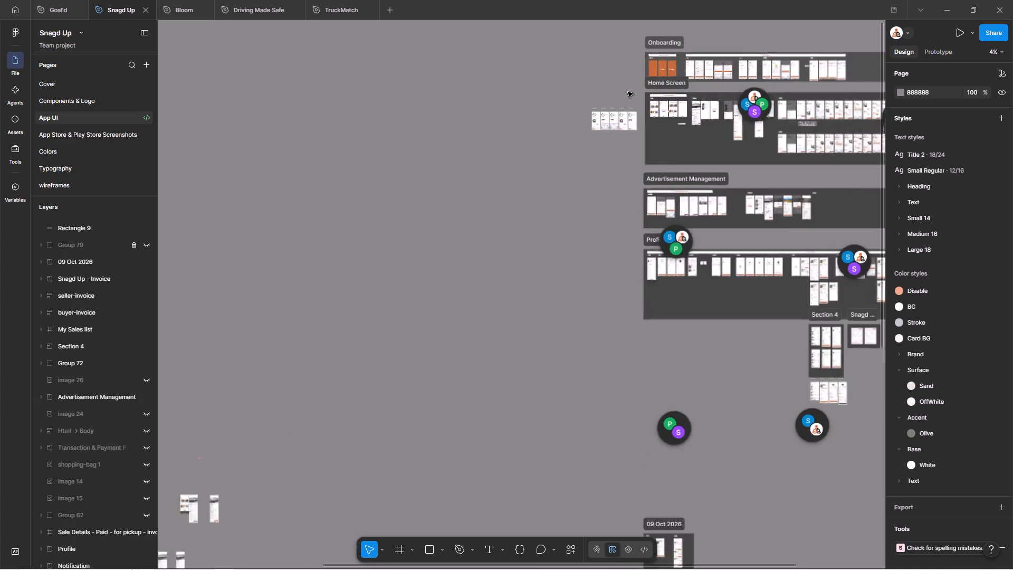
ctrl+scroll(628, 92, up, 9)
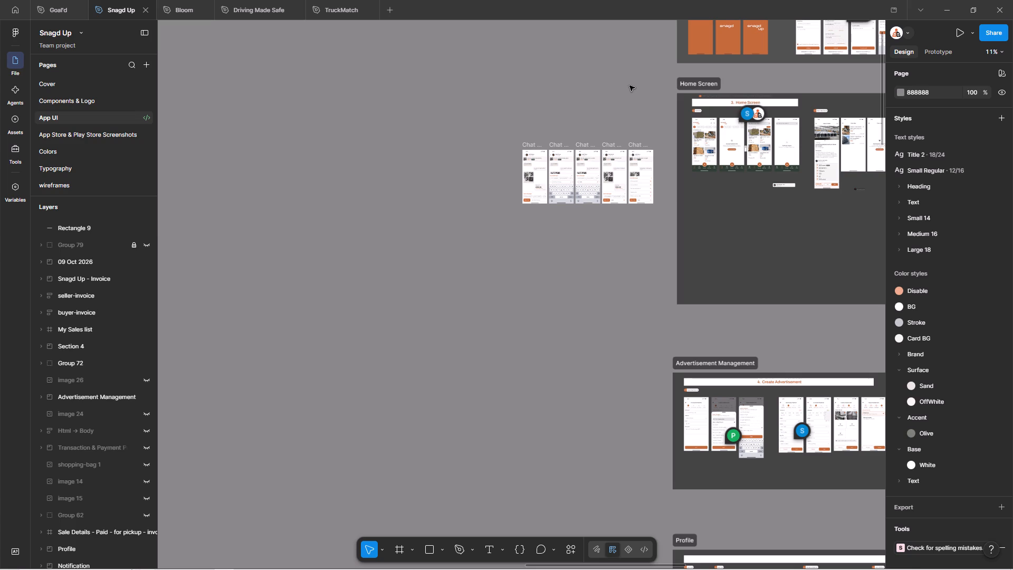
ctrl+scroll(609, 166, up, 8)
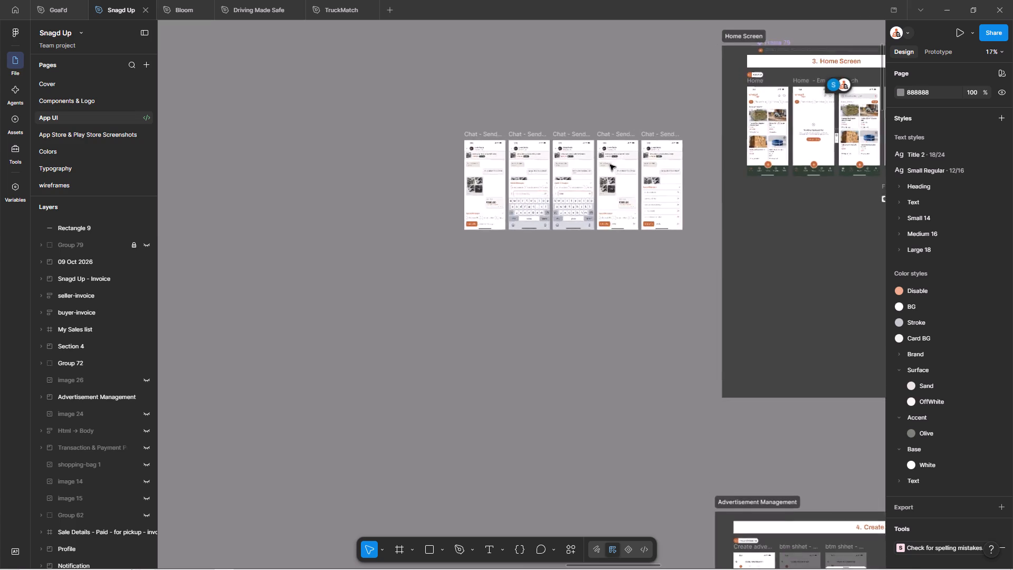
ctrl+scroll(610, 165, up, 5)
ctrl+scroll(441, 135, down, 6)
ctrl+scroll(176, 168, down, 9)
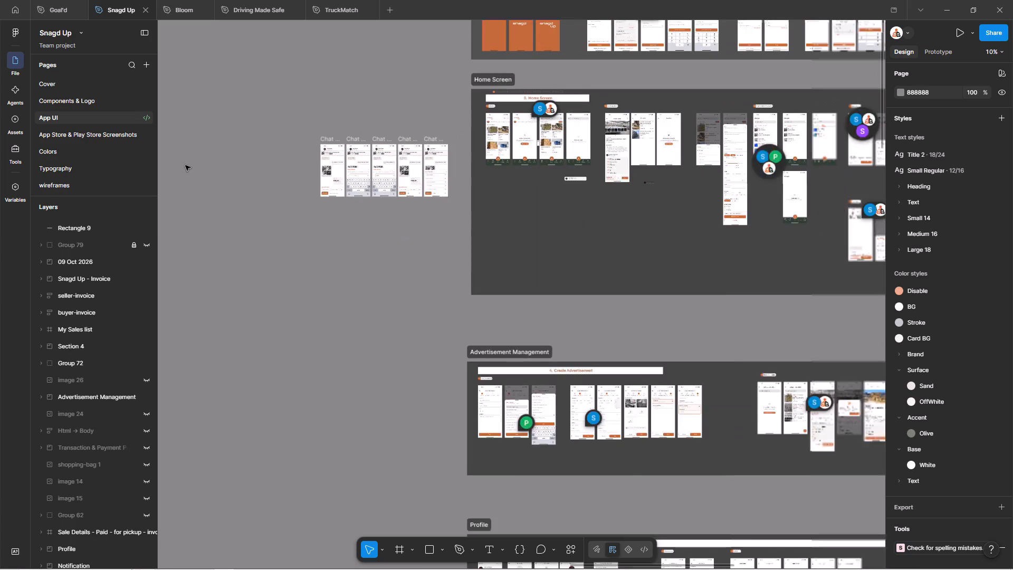
ctrl+scroll(185, 165, down, 2)
ctrl+scroll(187, 165, up, 18)
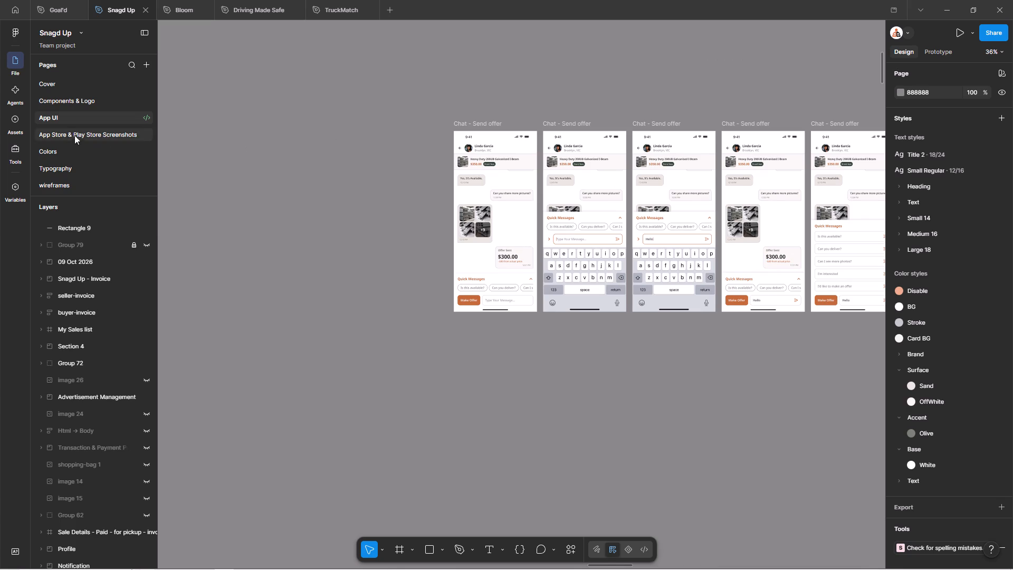
scroll(71, 180, down, 2)
On the wireframes page, copy the five Chat - Send offer frames in the Jainam section together as a PNG.
click(71, 181)
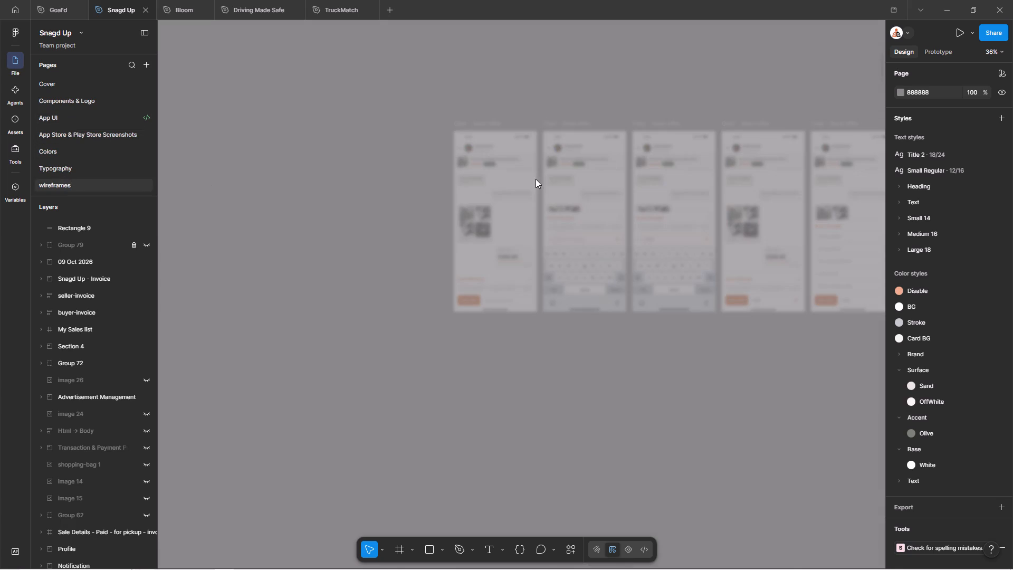
key(ctrl+backslash)
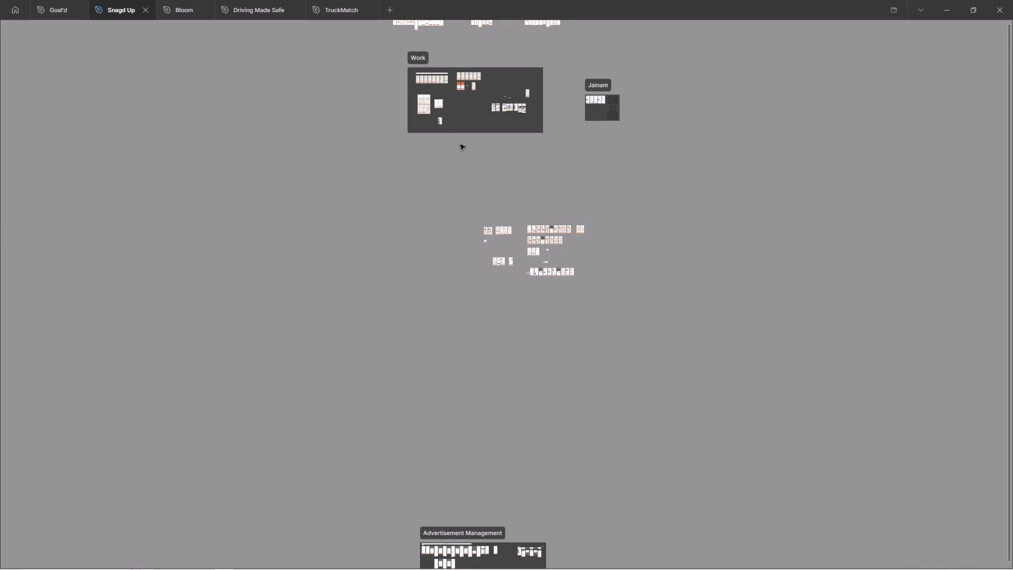
ctrl+scroll(563, 69, up, 6)
scroll(670, 98, up, 5)
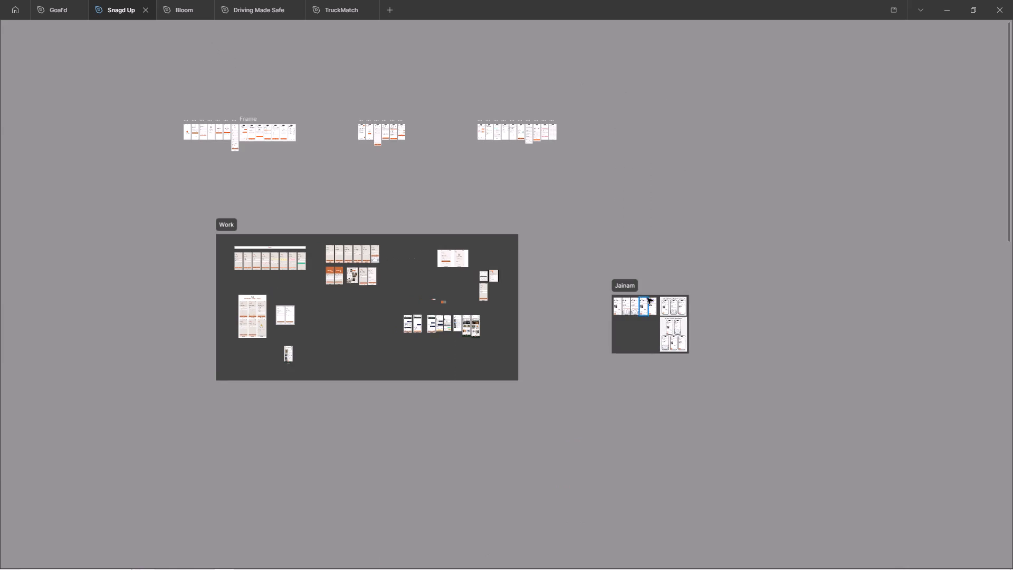
ctrl+scroll(647, 298, up, 12)
ctrl+scroll(649, 238, up, 6)
scroll(604, 253, down, 5)
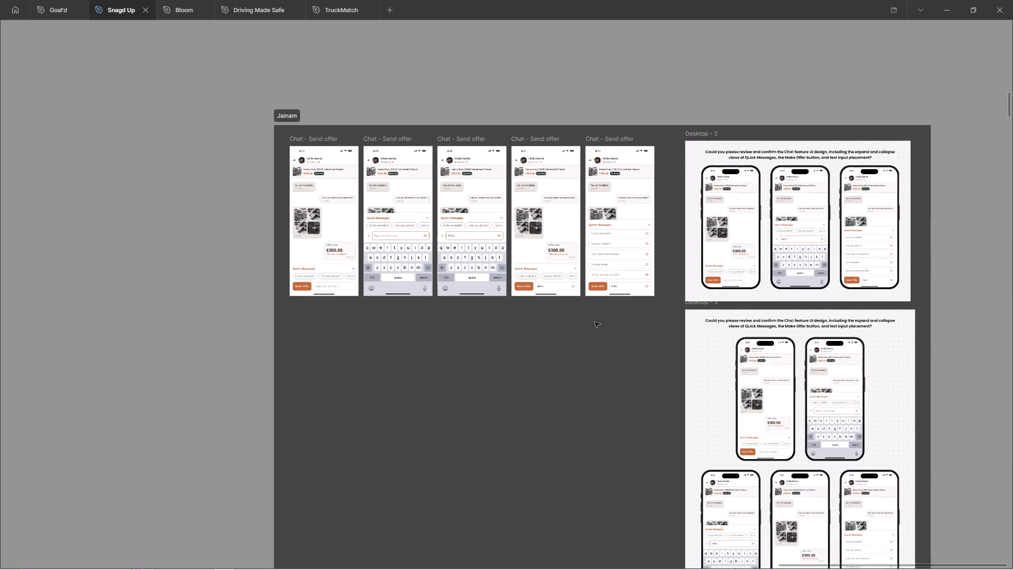
ctrl+scroll(614, 328, up, 4)
drag(691, 287, 108, 43)
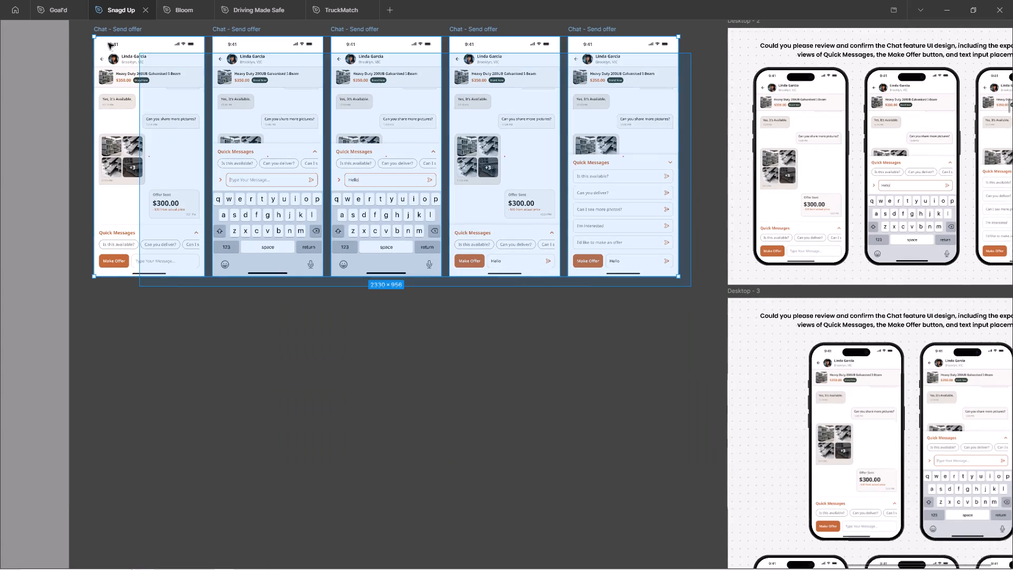
drag(108, 43, 81, 29)
key(ctrl+shift+c)
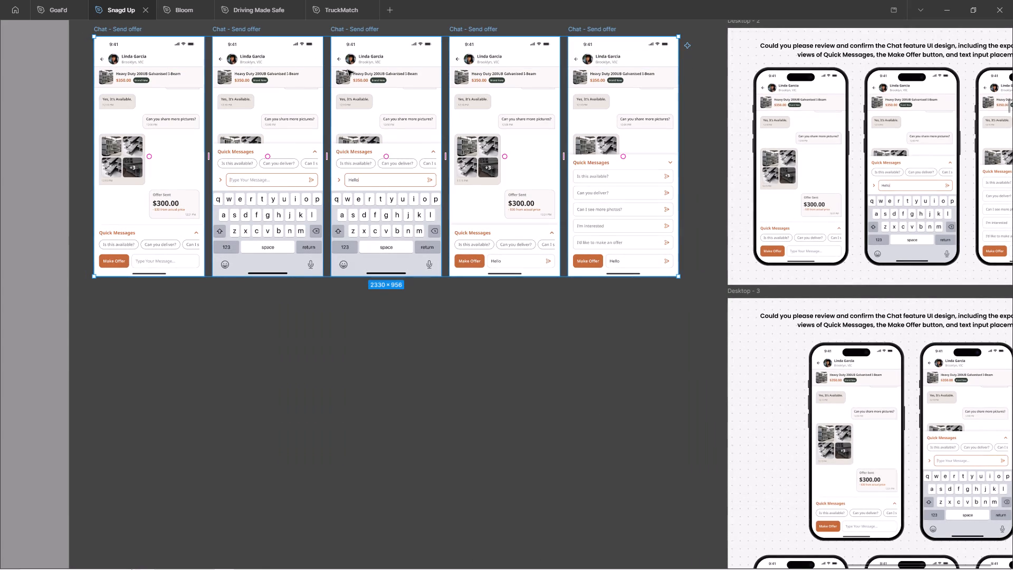
Switch to Chrome and paste the copied chat screens under "Screenshots:" in the draft comment, followed by two new lines.
key(alt+Tab)
key(ctrl+v)
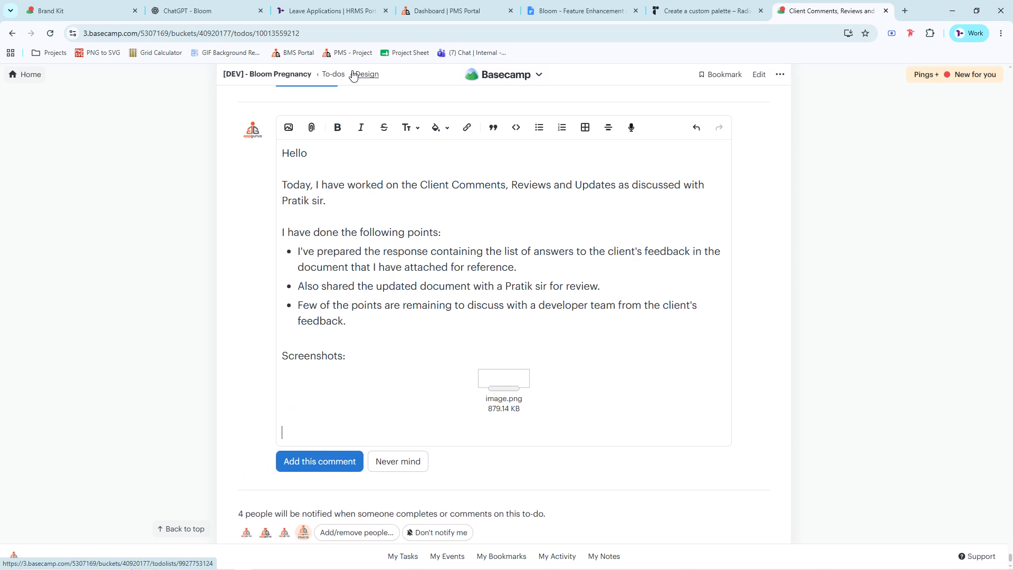
key(Return)
key(Return)
Back in Figma, copy the Desktop - 2 and Desktop - 3 presentation frames in the Jainam section together as a PNG.
key(alt+Tab)
ctrl+scroll(366, 77, down, 6)
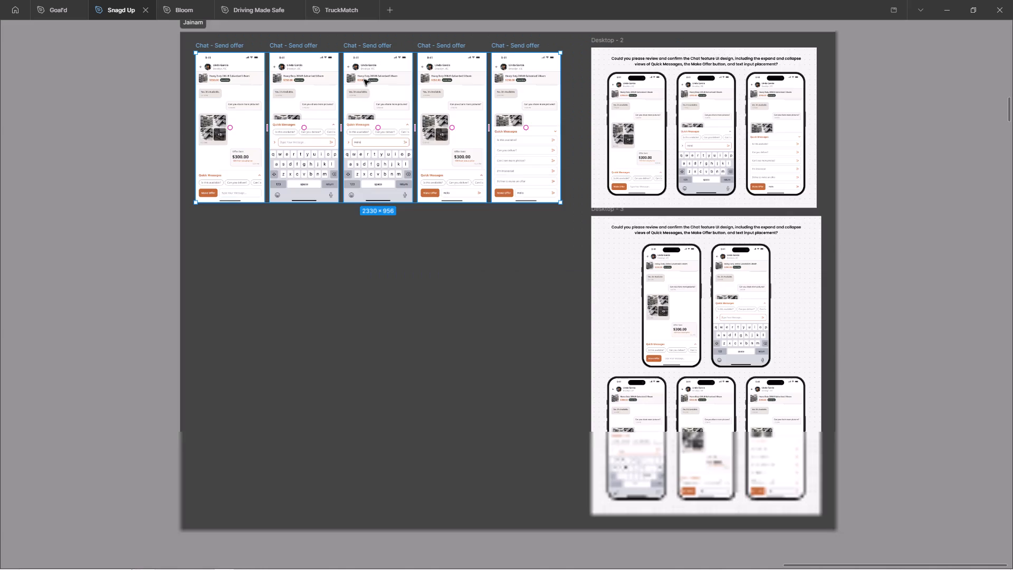
ctrl+scroll(364, 80, down, 4)
click(800, 334)
drag(752, 48, 651, 71)
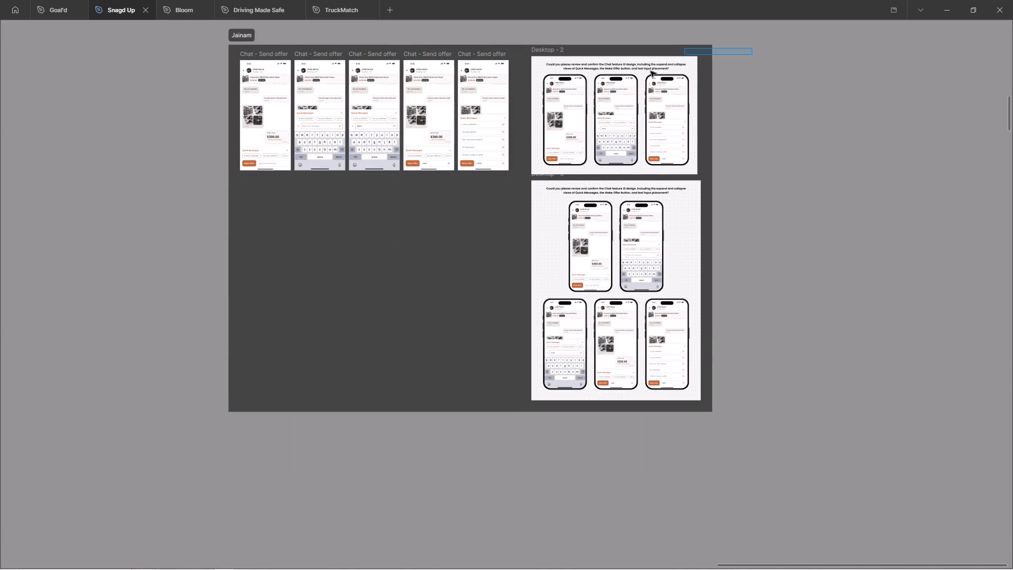
drag(651, 71, 526, 173)
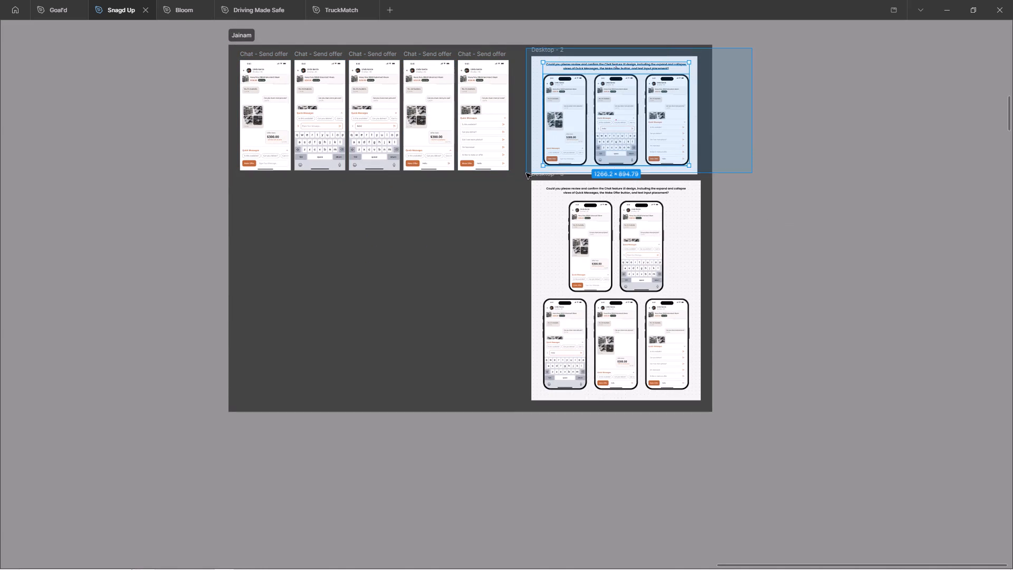
drag(526, 173, 514, 424)
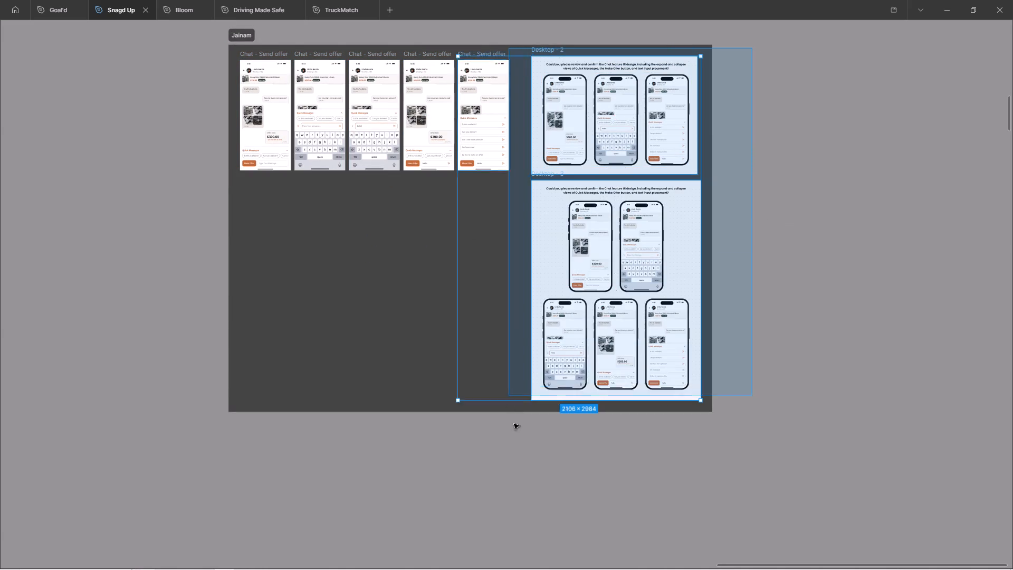
drag(514, 424, 527, 421)
key(ctrl+shift+c)
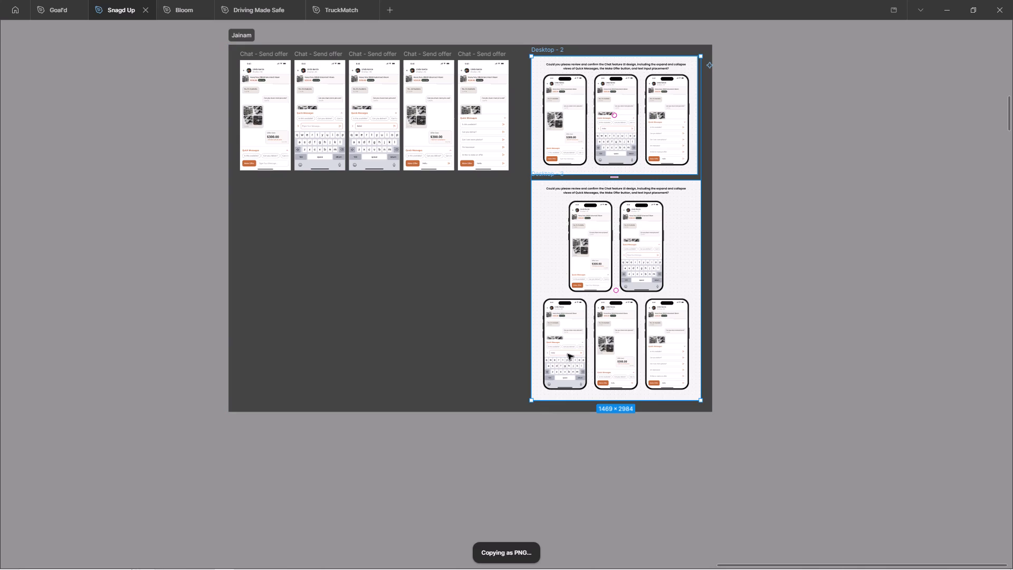
Switch to Chrome and paste the copied Desktop frames on a new line below the first screenshot in the draft comment.
key(alt+Tab)
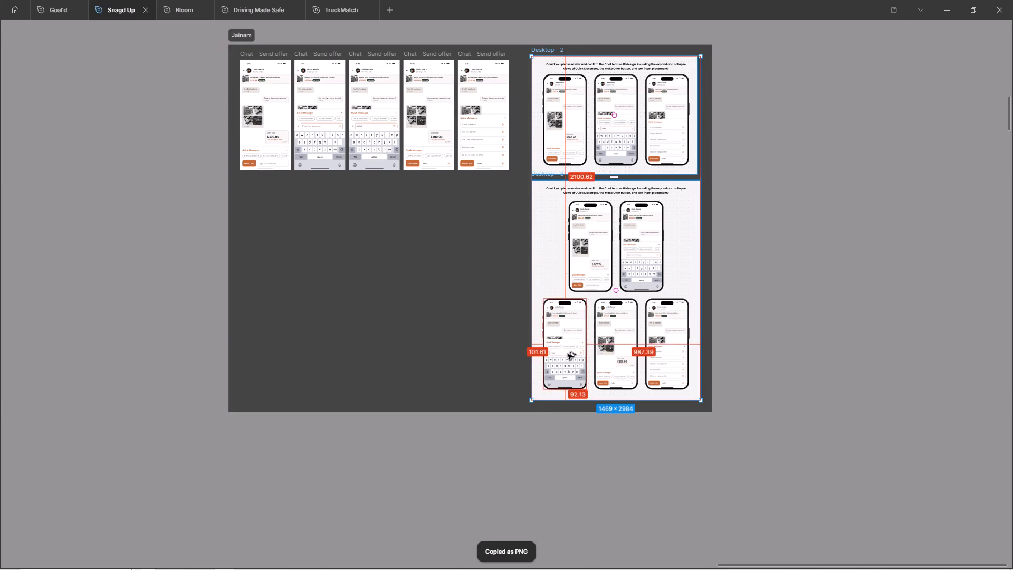
key(Return)
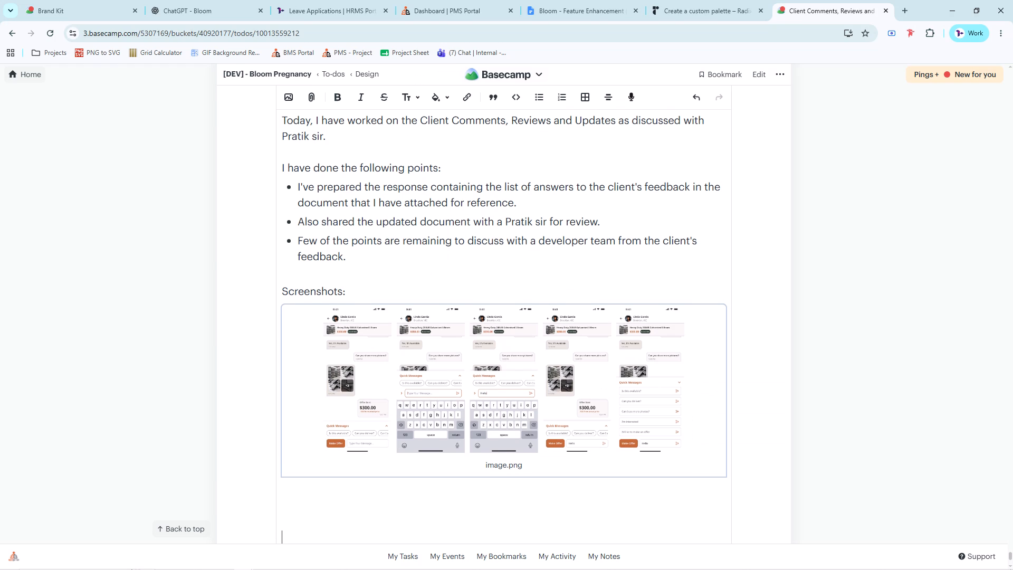
key(ctrl+v)
scroll(557, 345, down, 10)
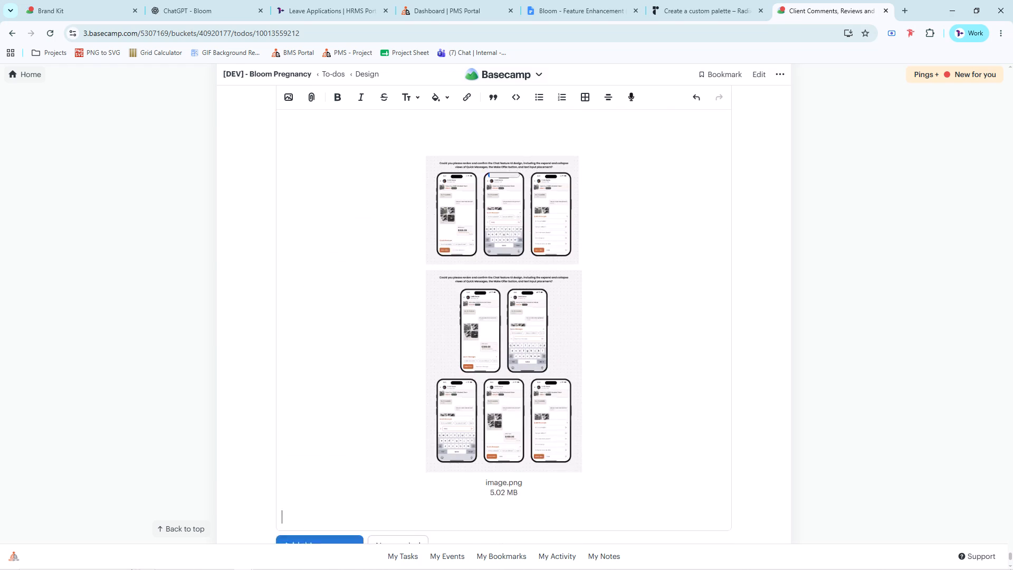
Review the draft comment's text and both screenshots against the earlier Oct 22 work-update comment.
scroll(599, 335, up, 4)
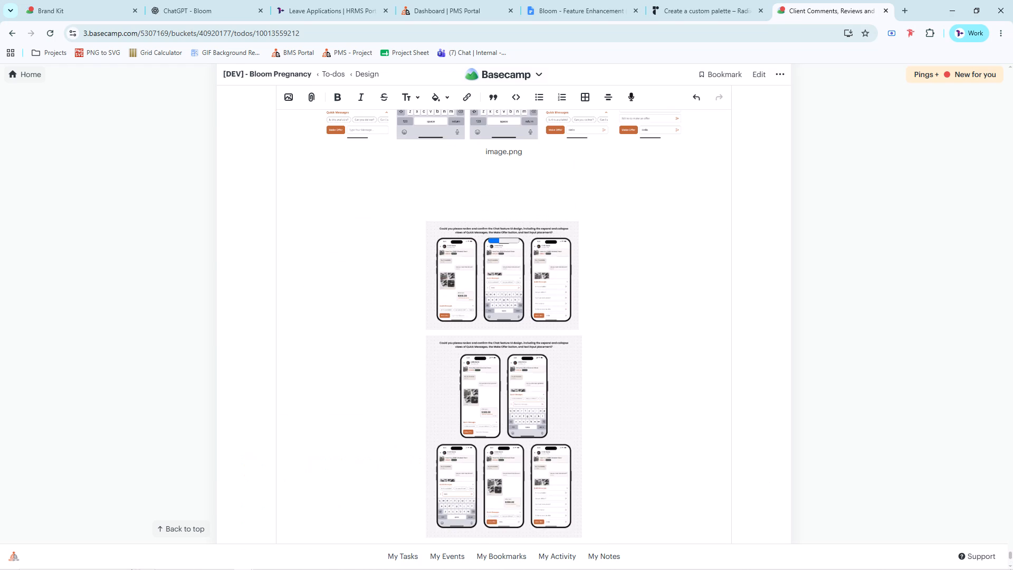
scroll(599, 335, up, 8)
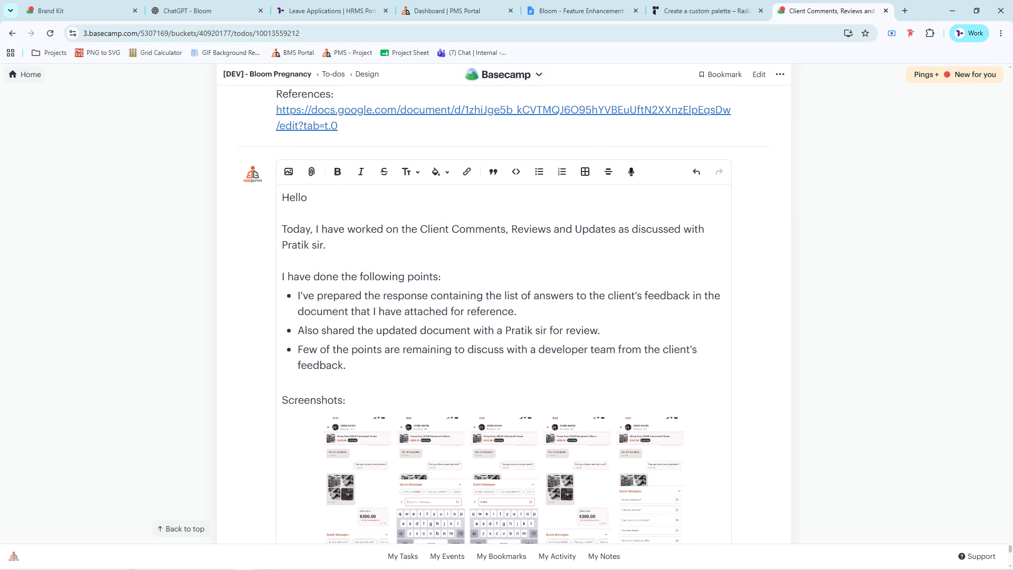
scroll(432, 368, up, 8)
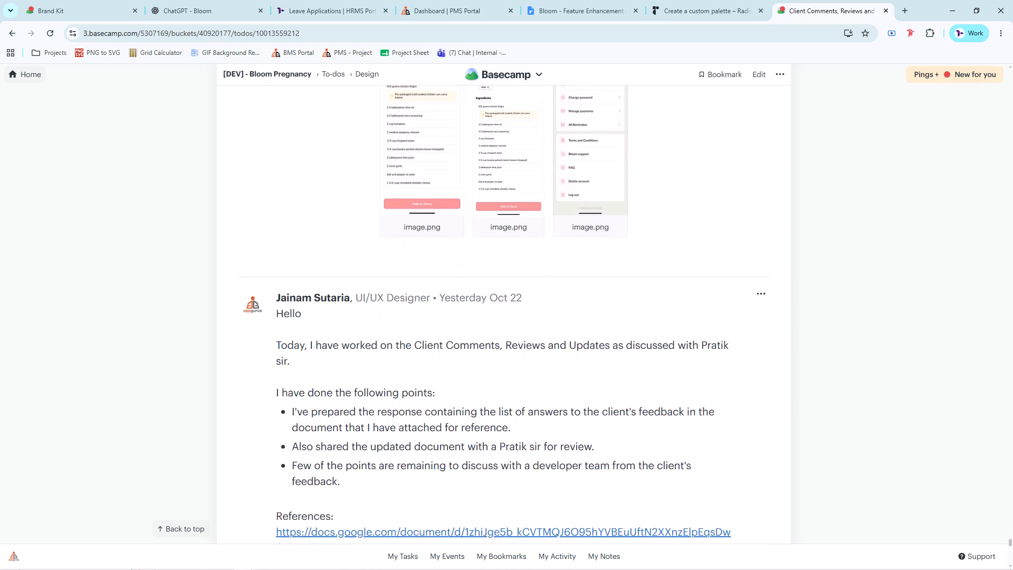
scroll(432, 368, up, 4)
scroll(432, 368, down, 4)
scroll(432, 368, up, 1)
scroll(432, 368, down, 10)
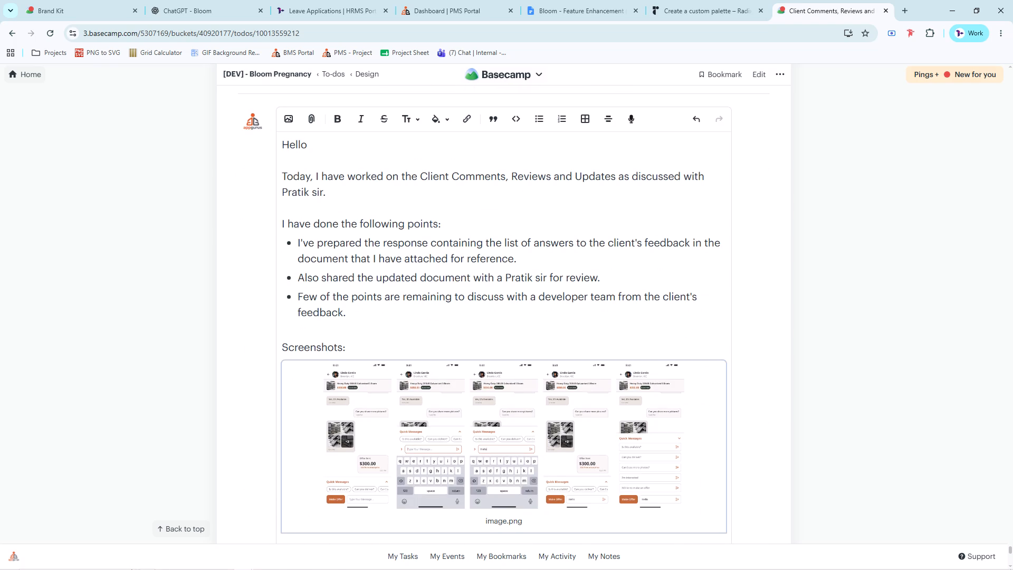
click(471, 387)
click(711, 374)
scroll(641, 376, down, 5)
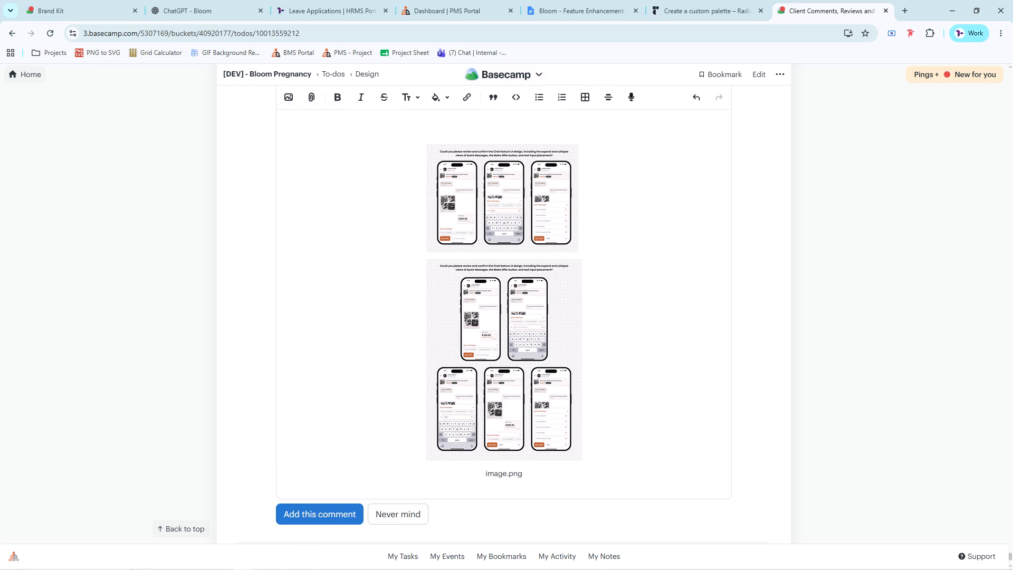
Undo the last edit in the draft work-update comment.
click(570, 258)
scroll(583, 259, up, 3)
key(ctrl+z)
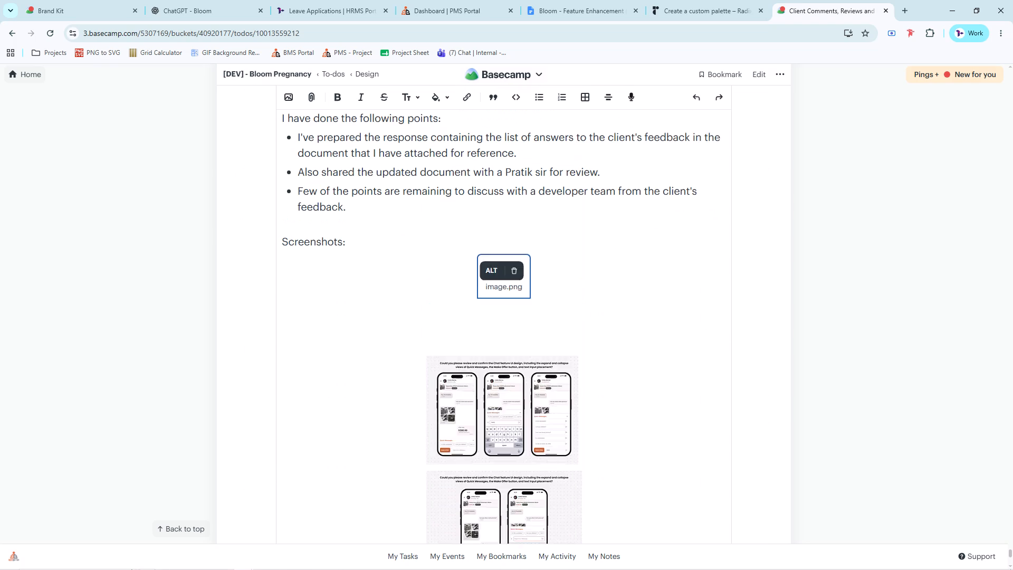
Check the two pasted images under "Screenshots:" in the draft comment, selecting across both and ending on the Desktop frames image.
drag(278, 253, 365, 302)
scroll(362, 301, down, 2)
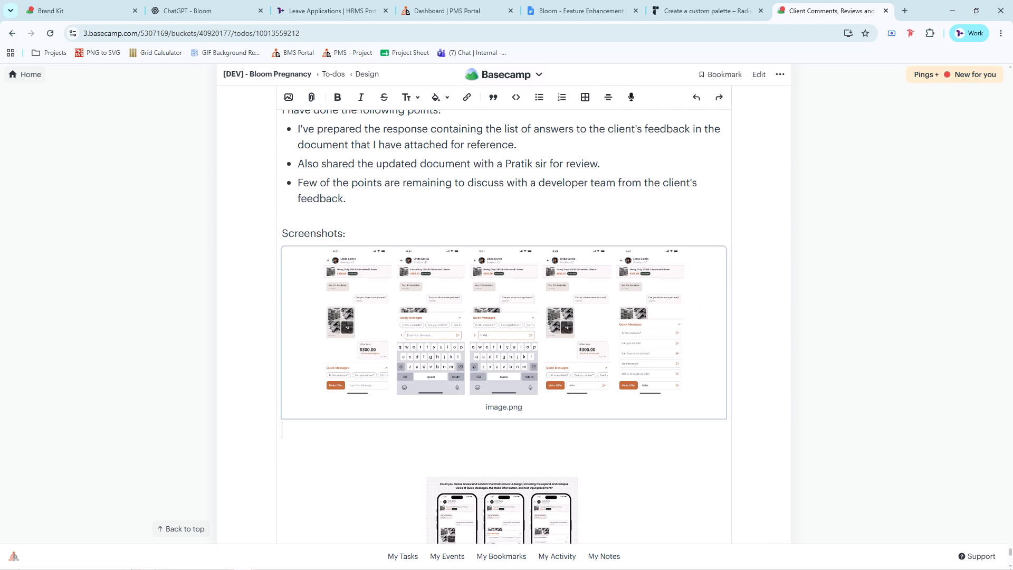
scroll(365, 302, down, 3)
drag(365, 302, 577, 405)
scroll(562, 361, down, 1)
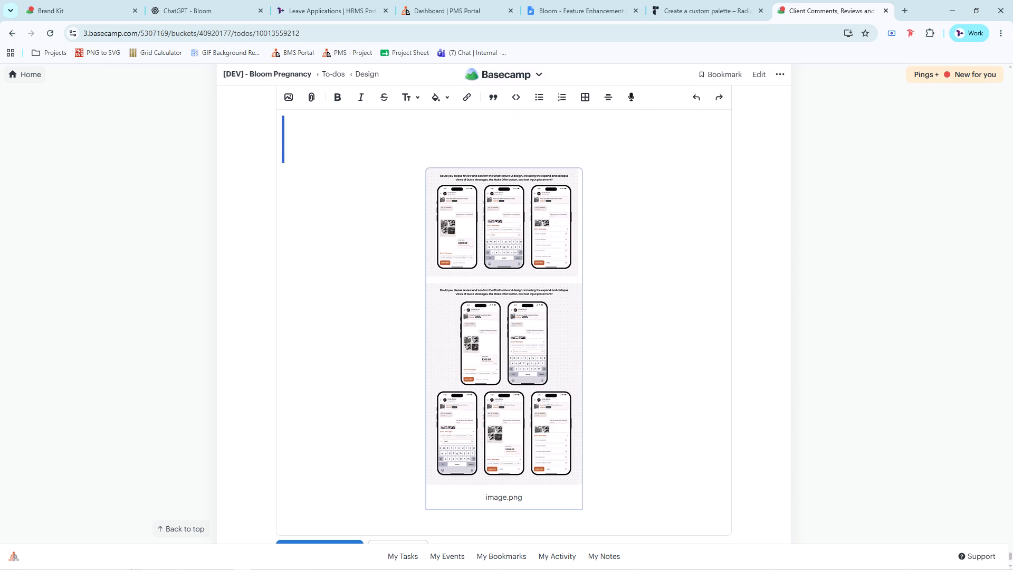
scroll(624, 362, up, 5)
click(387, 292)
scroll(390, 292, down, 3)
shift+click(460, 376)
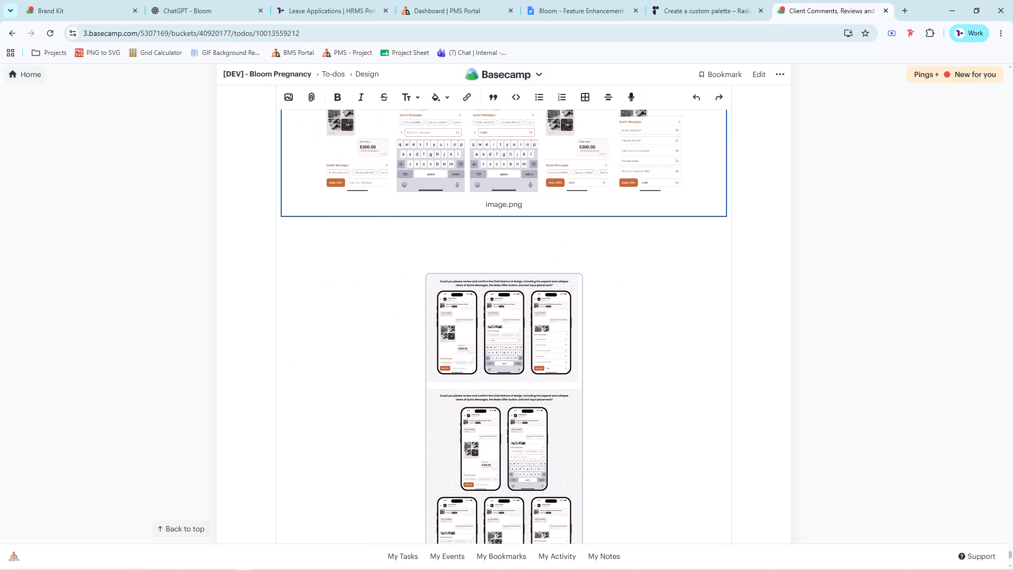
In the Brand Kit browser tab, go to Basecamp's home, open the [DEV] - Snagd Up project's To-dos, and find the Design list.
click(90, 0)
click(23, 72)
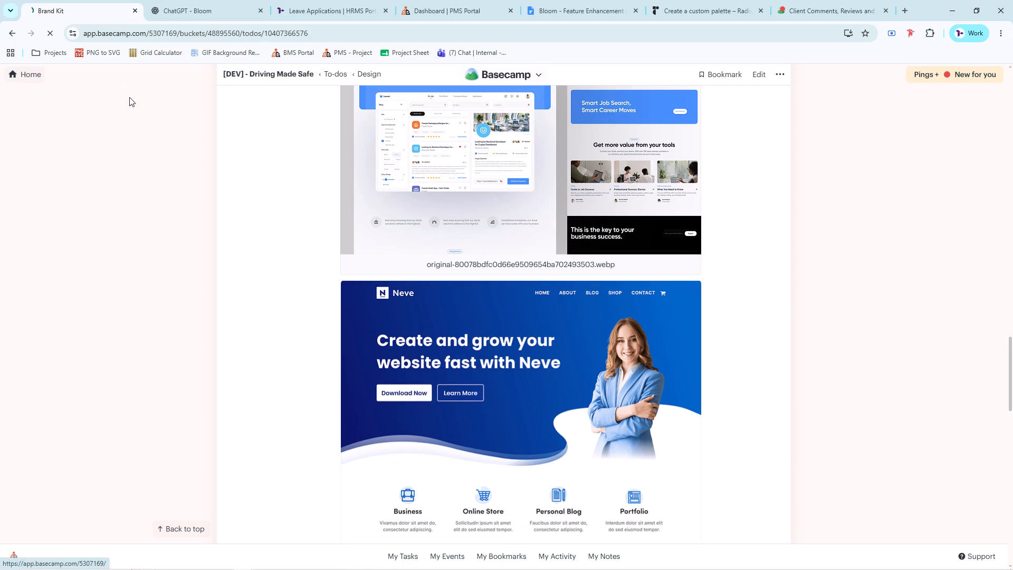
click(543, 261)
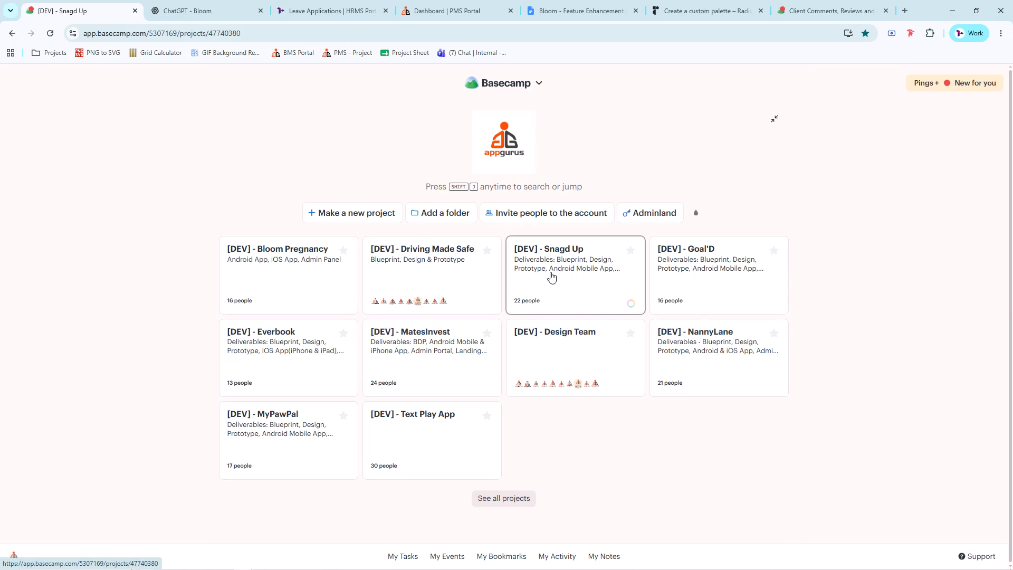
click(514, 282)
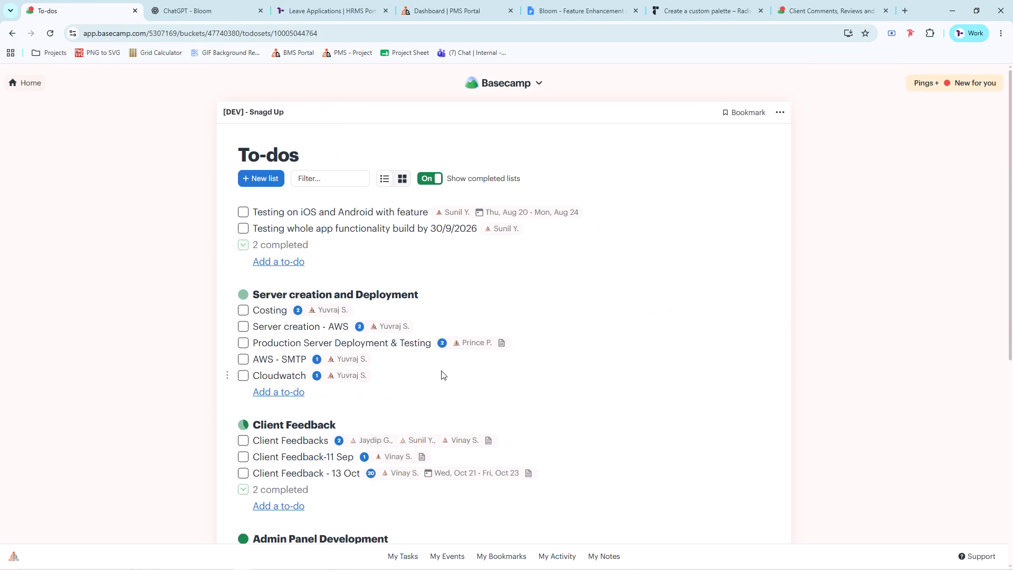
scroll(437, 366, down, 4)
scroll(332, 298, down, 2)
scroll(346, 351, down, 7)
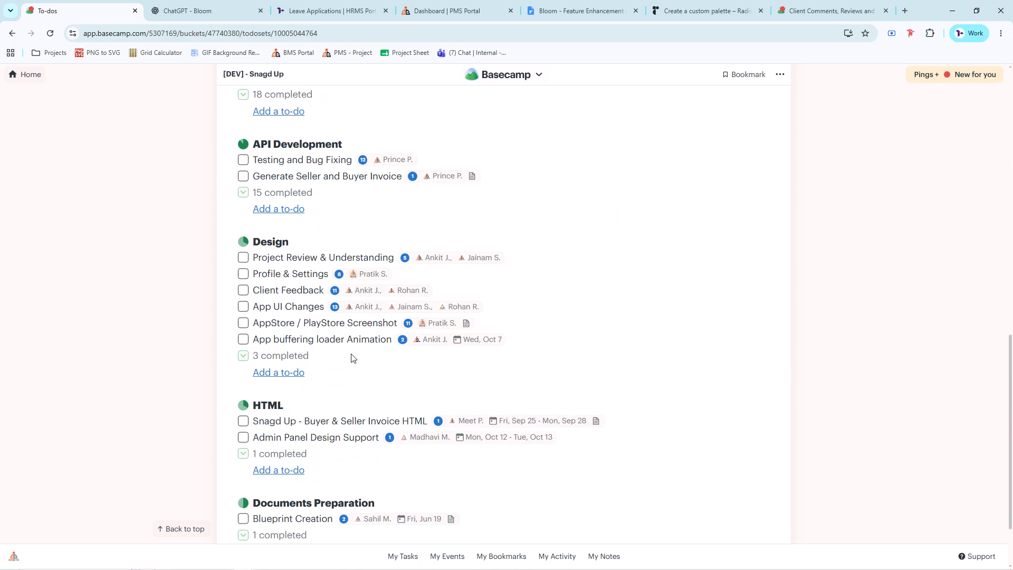
scroll(351, 354, down, 4)
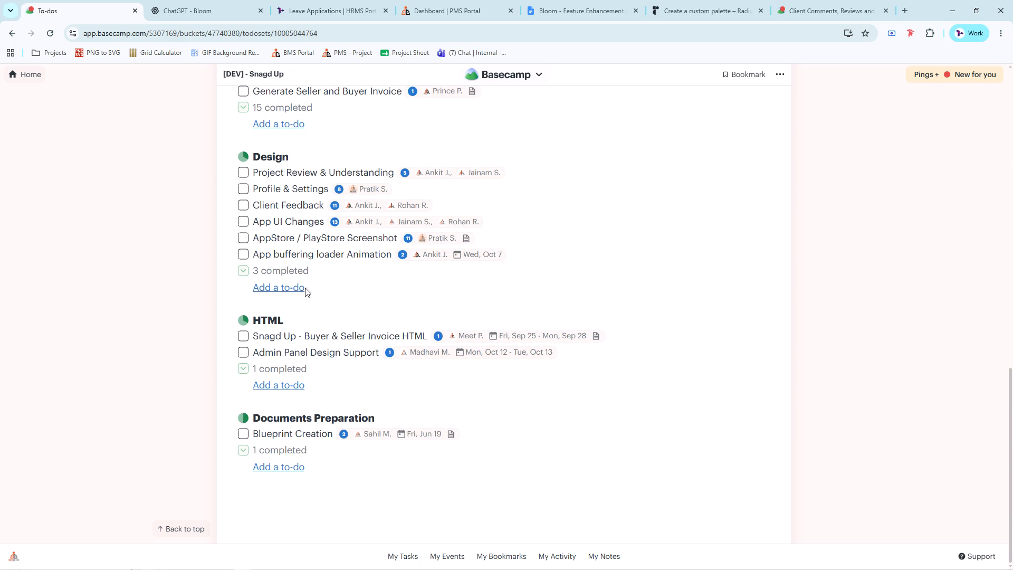
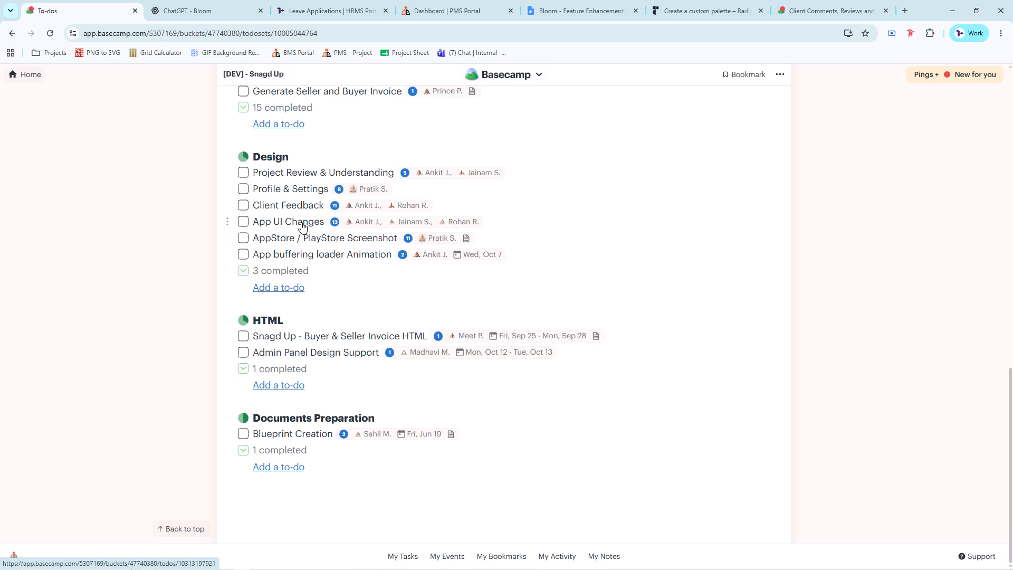
Open the App UI Changes to-do and copy the latest Oct 22 work-update comment's text, from the greeting through "Screenshots:".
click(302, 222)
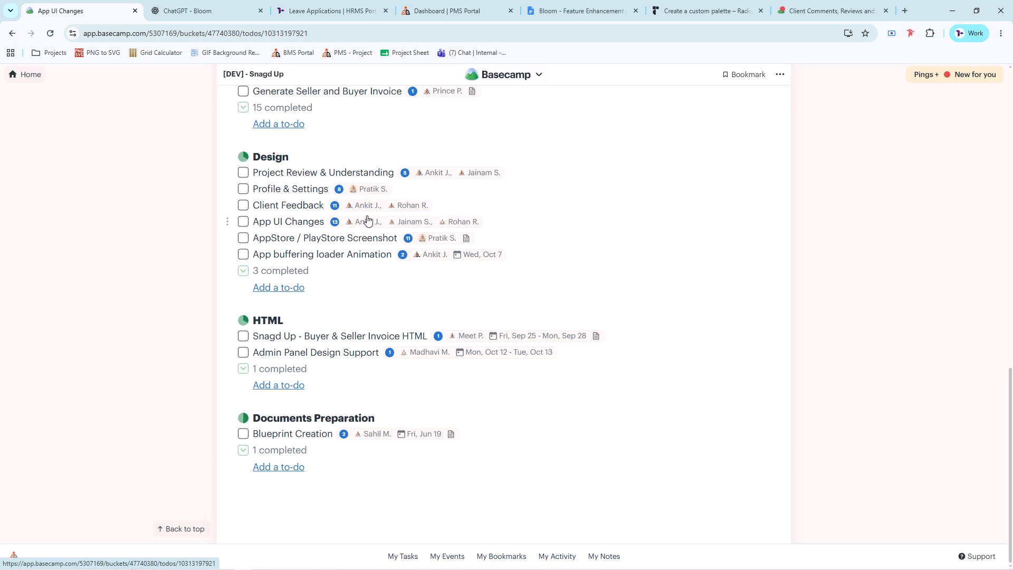
drag(1012, 94, 1012, 461)
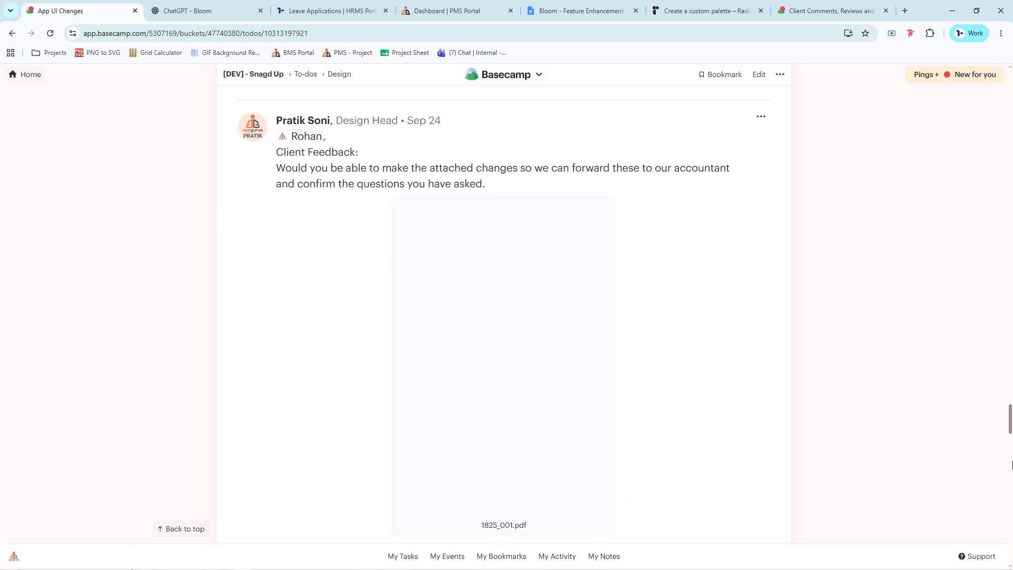
drag(1012, 461, 1012, 568)
scroll(378, 239, up, 5)
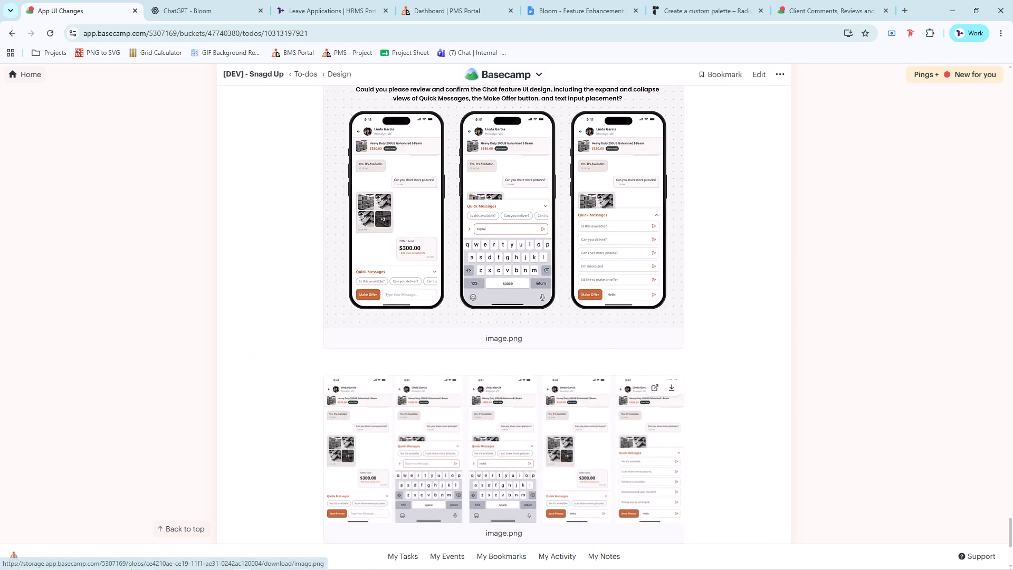
scroll(377, 239, up, 9)
drag(362, 347, 313, 216)
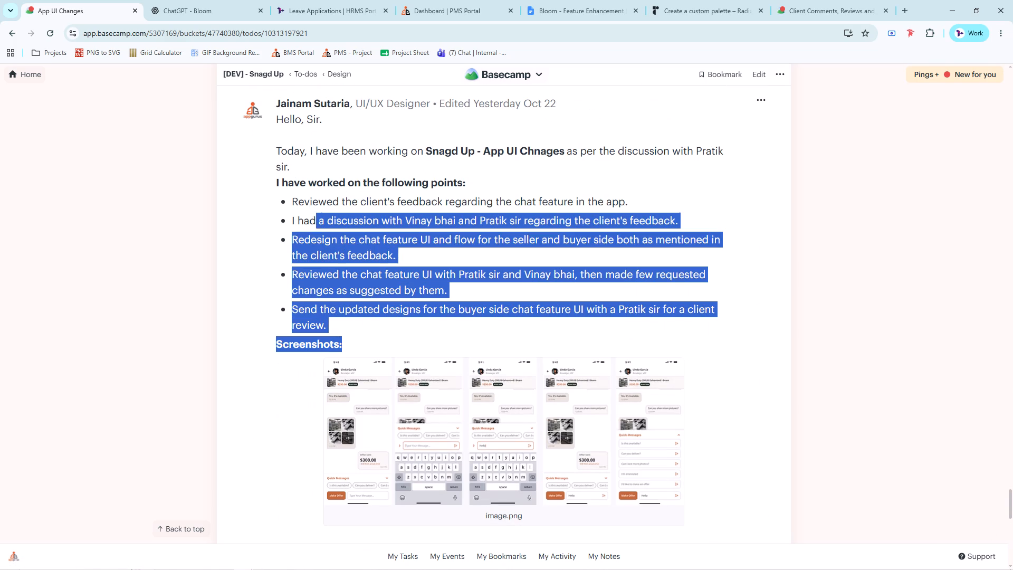
drag(313, 216, 277, 122)
key(ctrl+c)
Paste the copied update text into a new comment on App UI Changes and add blank lines after "Screenshots:".
scroll(393, 201, down, 4)
scroll(393, 210, up, 1)
scroll(393, 210, down, 8)
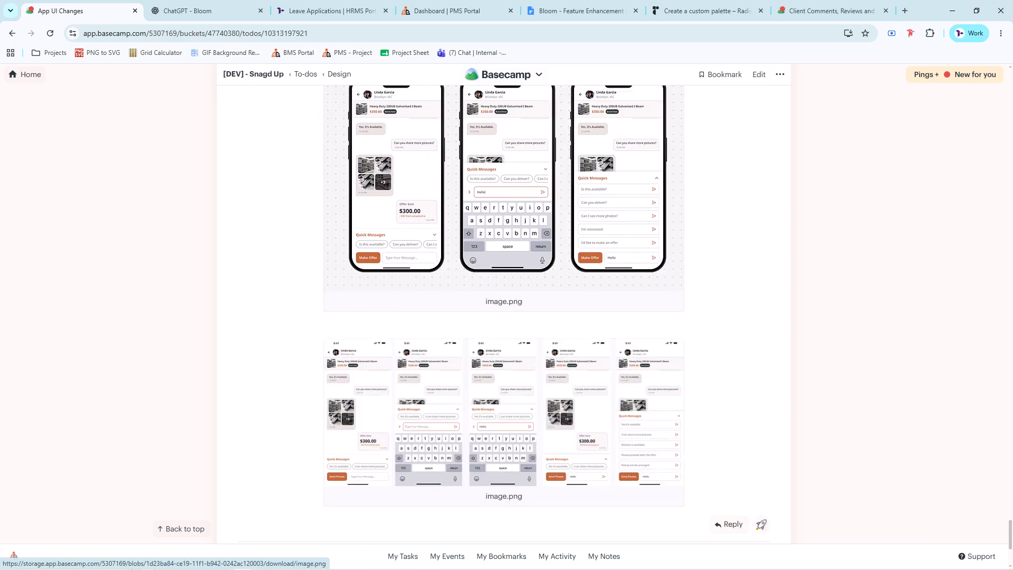
scroll(395, 220, down, 4)
click(399, 347)
key(ctrl+v)
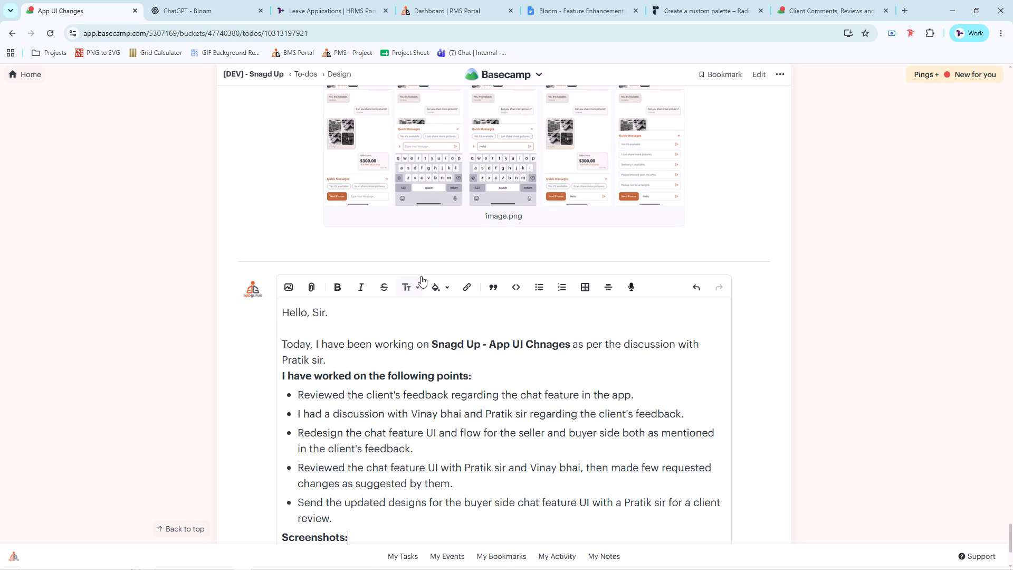
scroll(442, 344, down, 3)
key(shift+Return)
key(shift+Return)
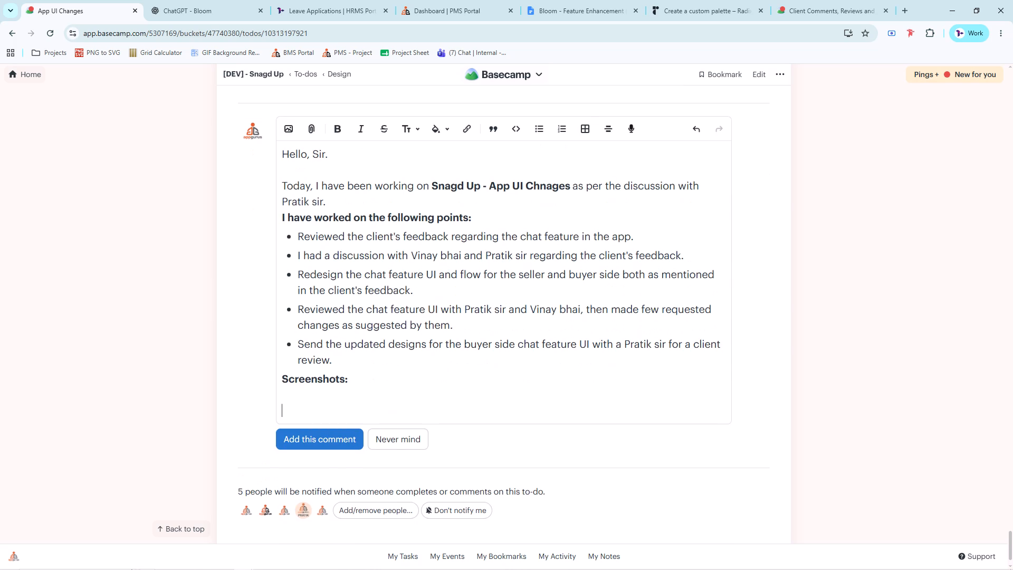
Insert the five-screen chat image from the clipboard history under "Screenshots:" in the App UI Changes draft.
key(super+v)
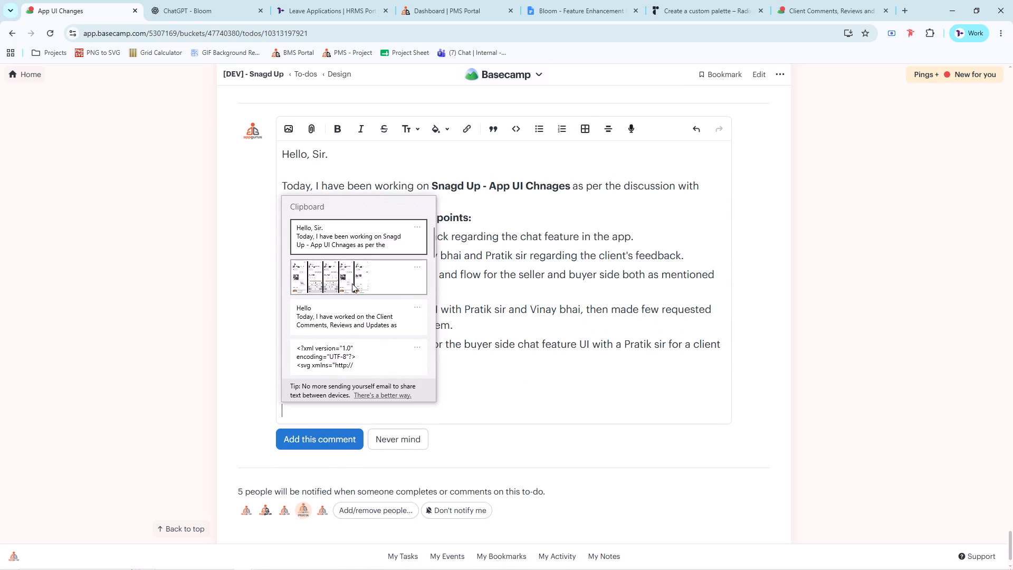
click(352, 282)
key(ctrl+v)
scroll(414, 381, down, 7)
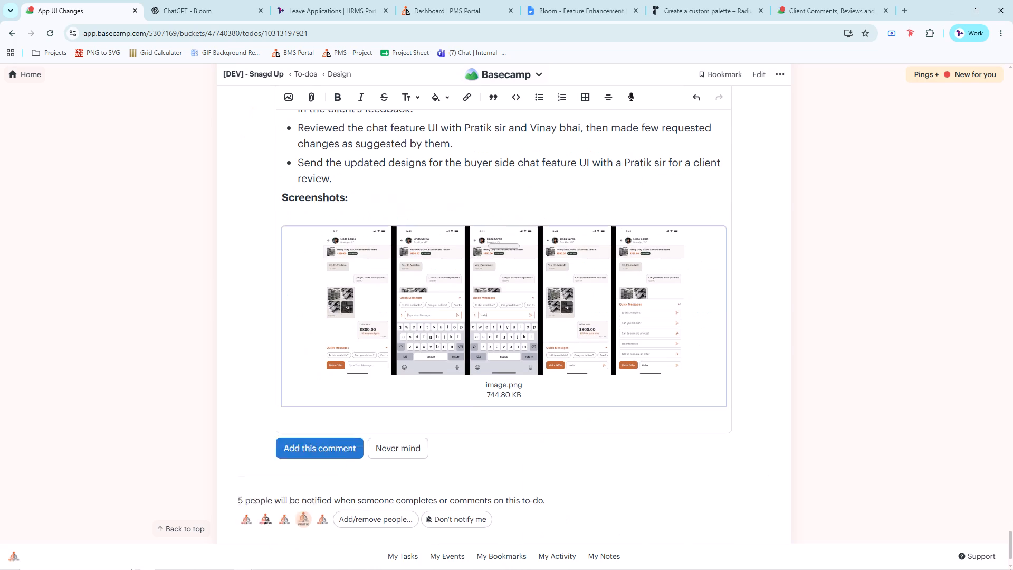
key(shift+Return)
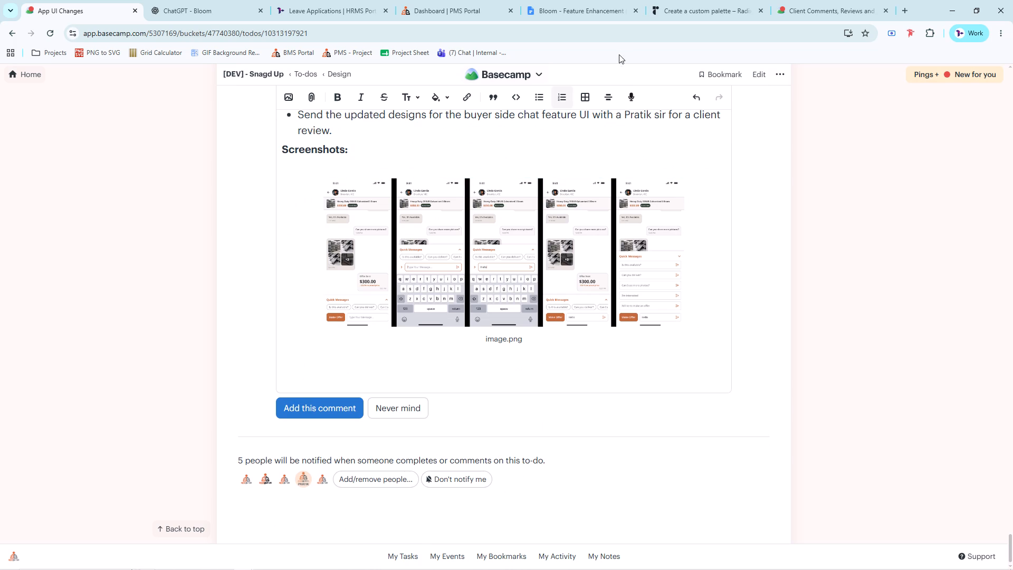
Replace the image in the App UI Changes draft with the five-screen chat image copied from the Bloom Pregnancy draft comment.
click(807, 1)
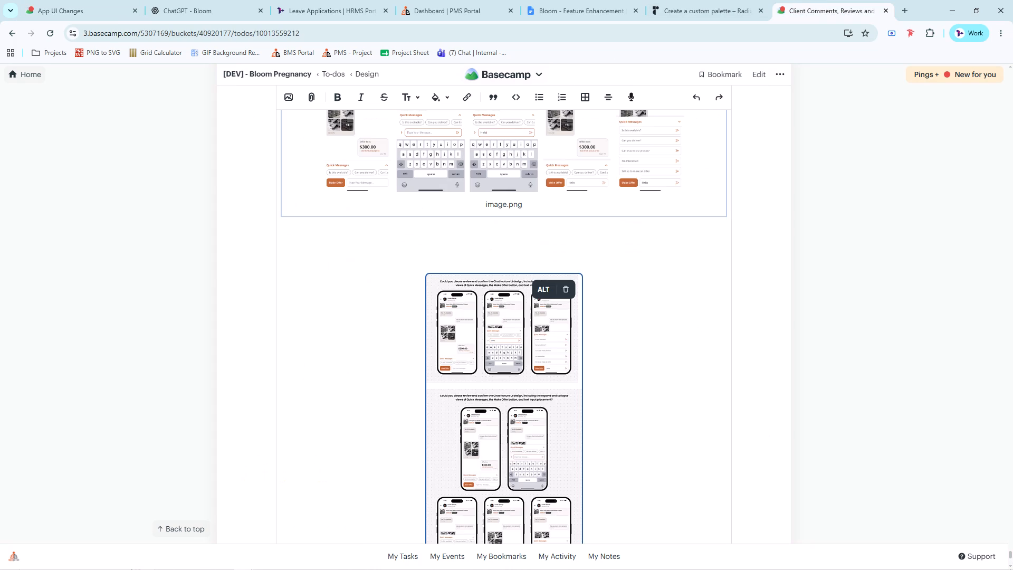
scroll(606, 248, up, 5)
scroll(608, 253, down, 4)
click(500, 208)
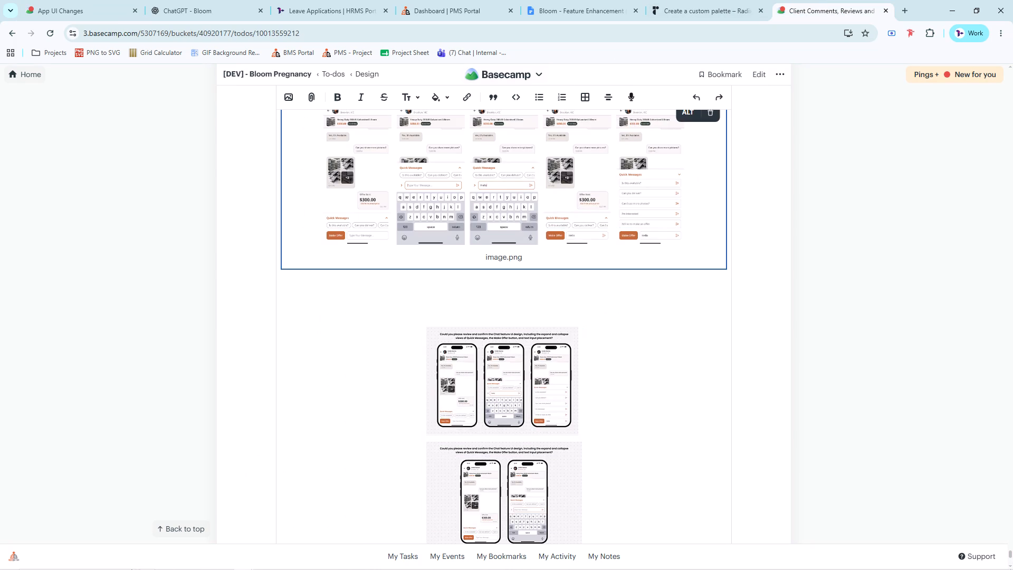
key(ctrl+c)
right_click(504, 176)
click(546, 218)
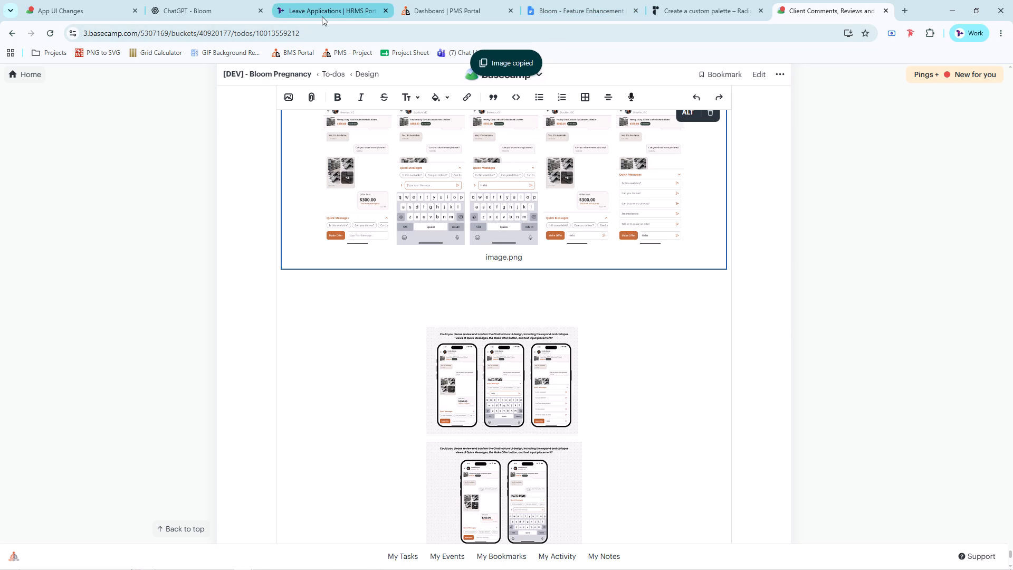
click(87, 6)
click(390, 287)
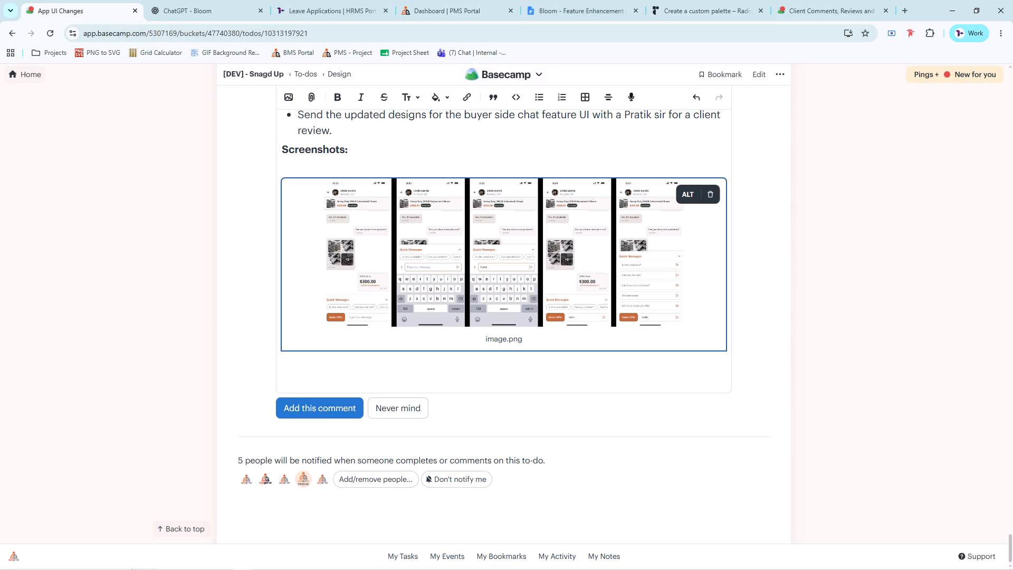
key(Delete)
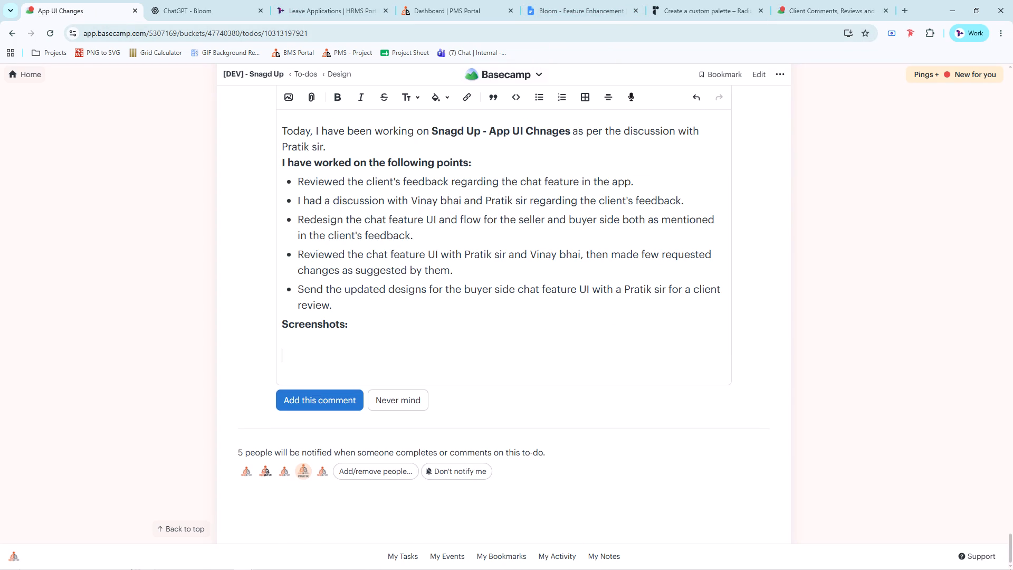
key(ctrl+v)
key(Return)
key(Return)
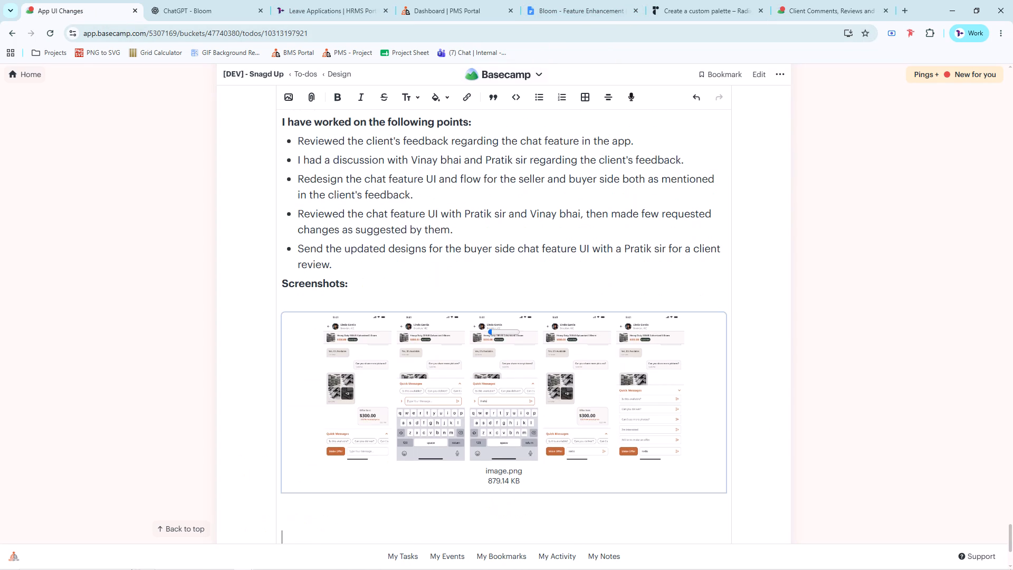
Copy the tall phone-mockups image from the Bloom Pregnancy draft and paste it below the first image in the App UI Changes draft.
click(845, 0)
scroll(509, 399, down, 4)
click(493, 320)
right_click(494, 318)
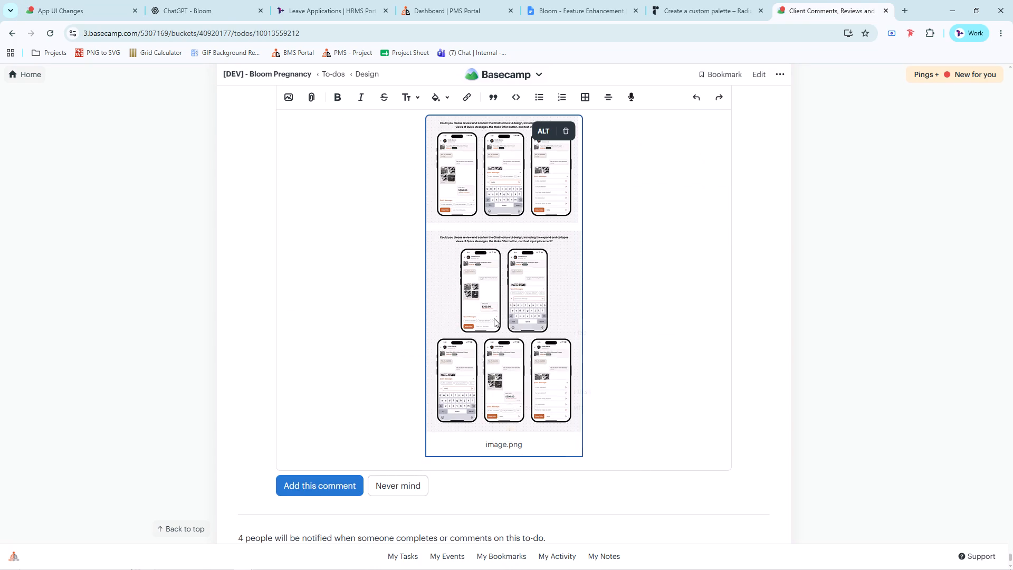
click(527, 361)
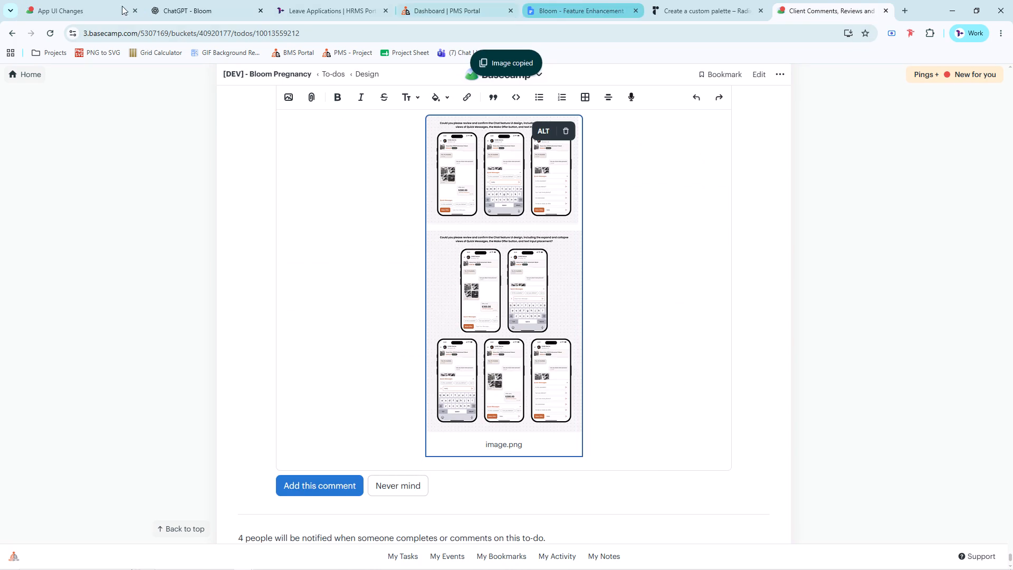
click(89, 0)
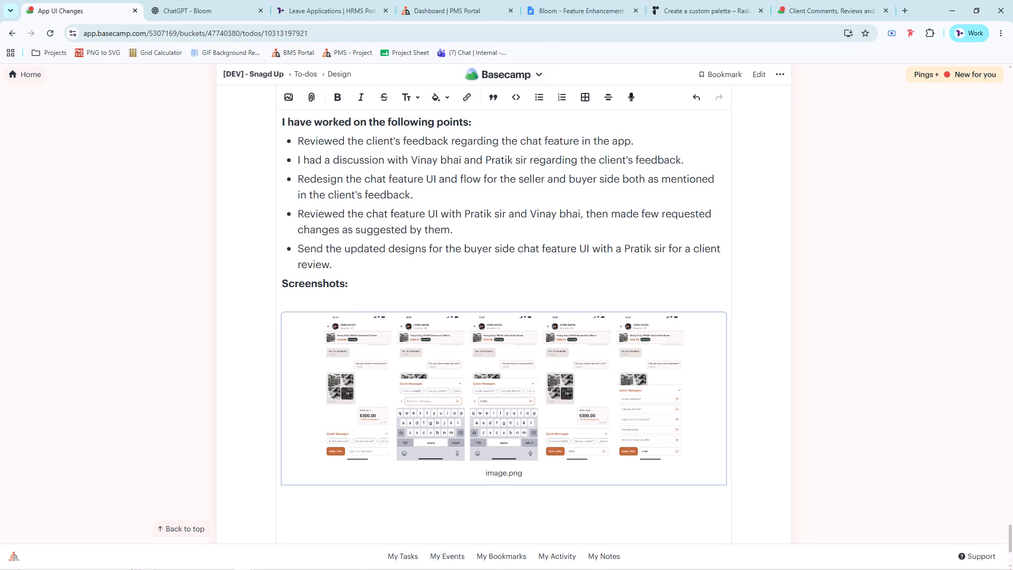
key(ctrl+v)
scroll(477, 418, up, 11)
scroll(475, 426, down, 5)
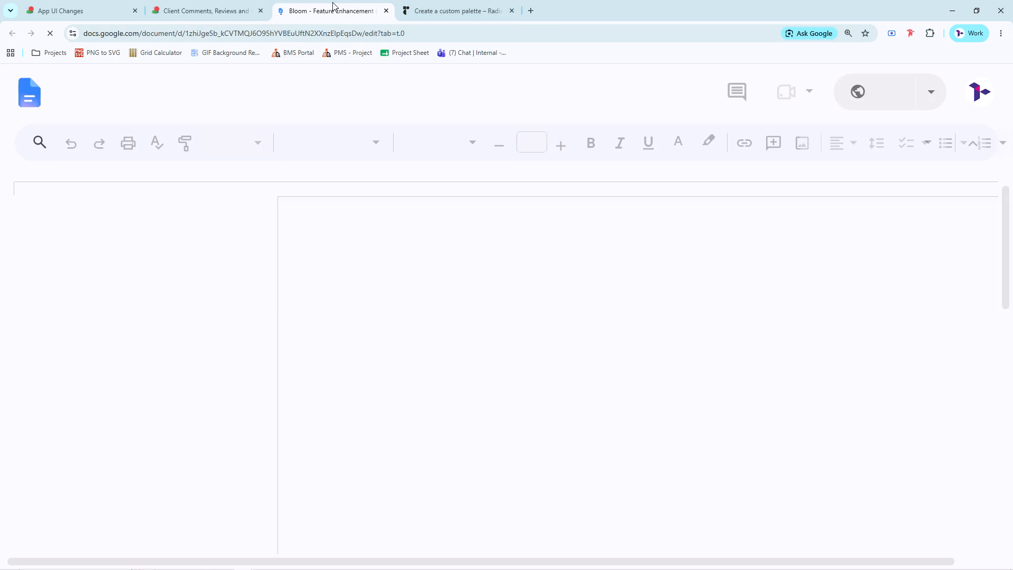
Make the Bloom - Feature Enhancement document the first browser tab and close the Radix custom palette tab.
drag(429, 5, 299, 5)
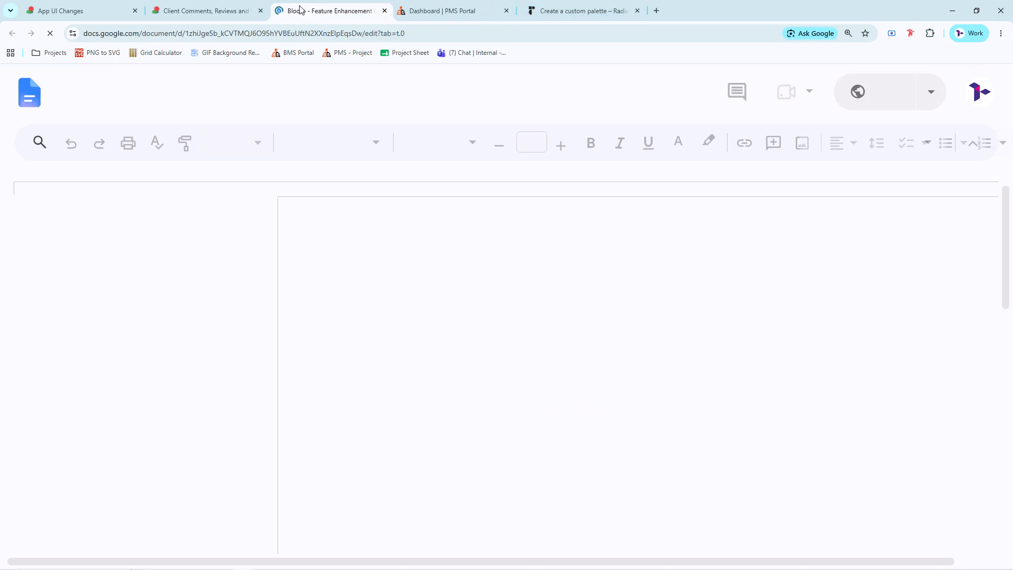
drag(299, 5, 17, 0)
click(592, 0)
key(ctrl+w)
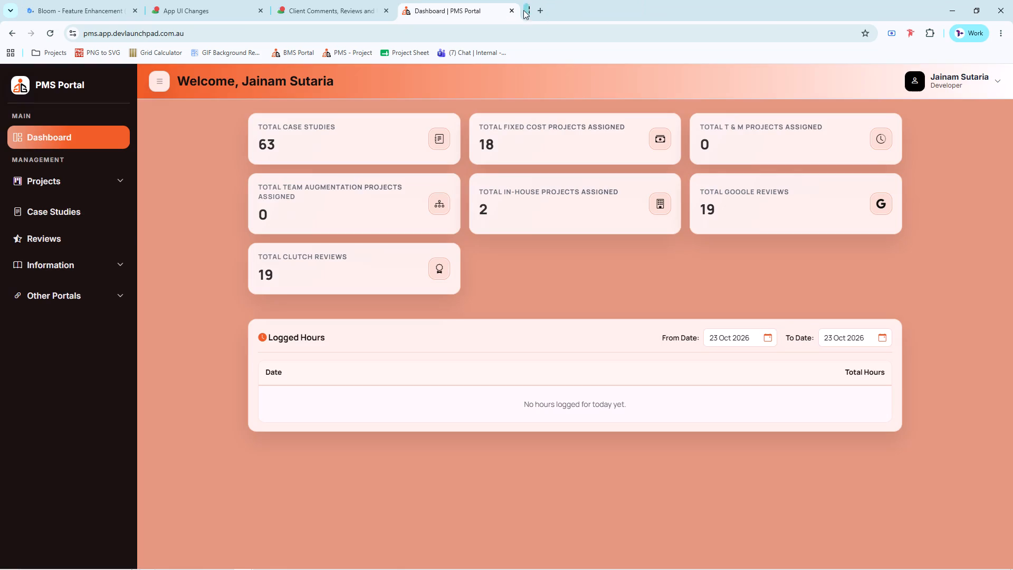
Delete both chat design images under "Screenshots:" in the draft comment on the Bloom Pregnancy to-do.
click(208, 0)
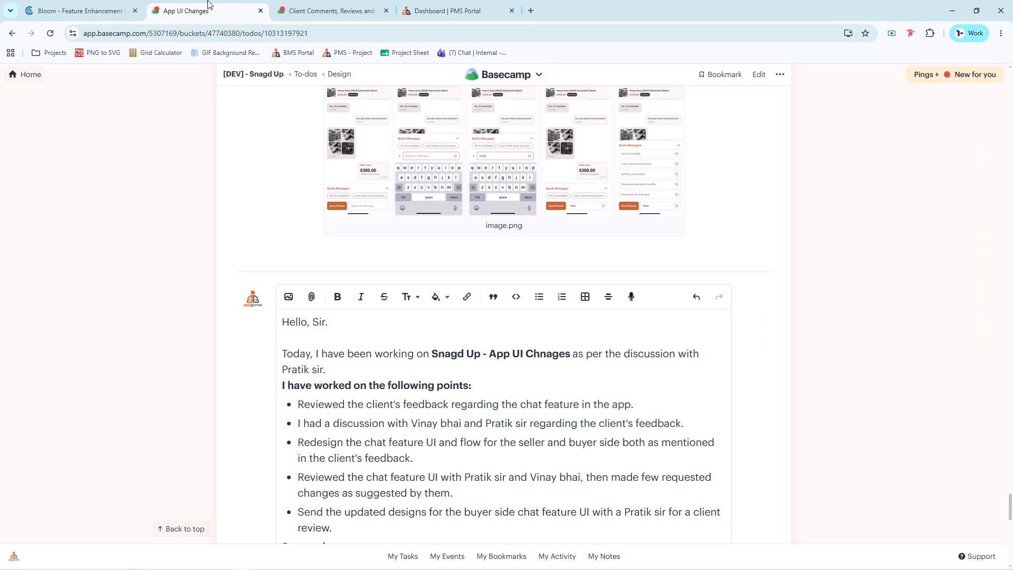
scroll(444, 395, down, 3)
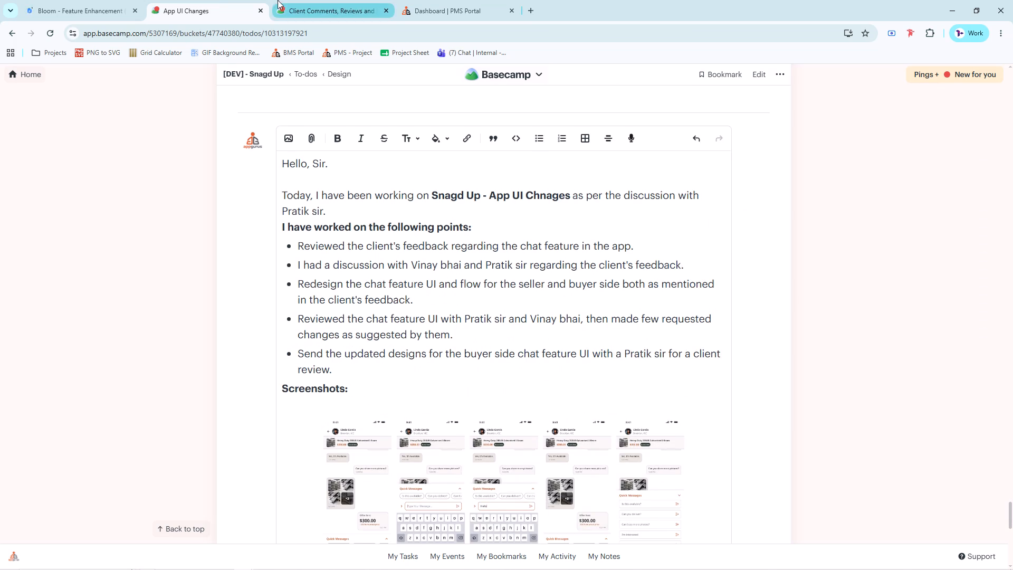
click(314, 0)
scroll(477, 324, up, 6)
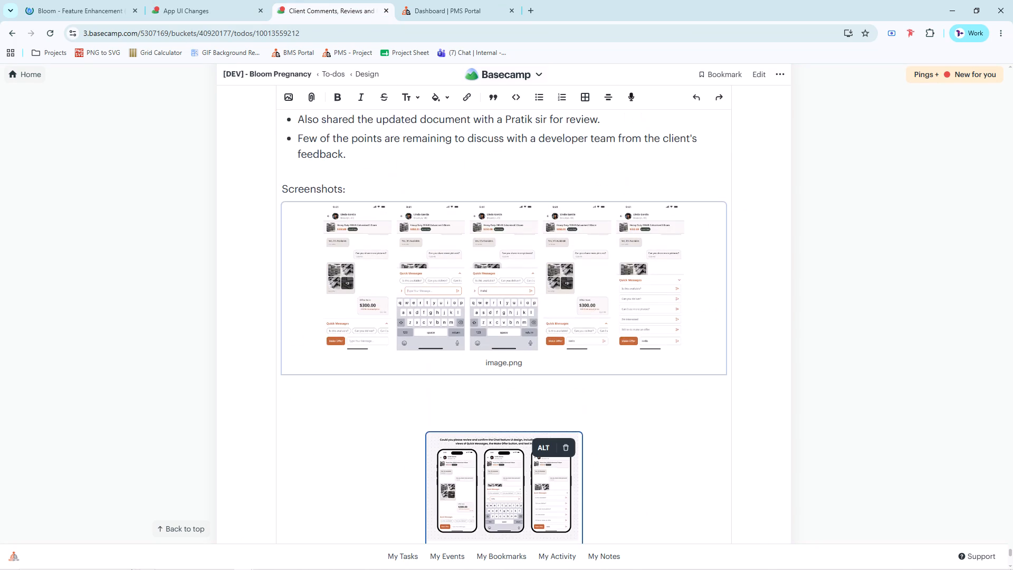
click(483, 304)
key(Delete)
click(478, 383)
key(Delete)
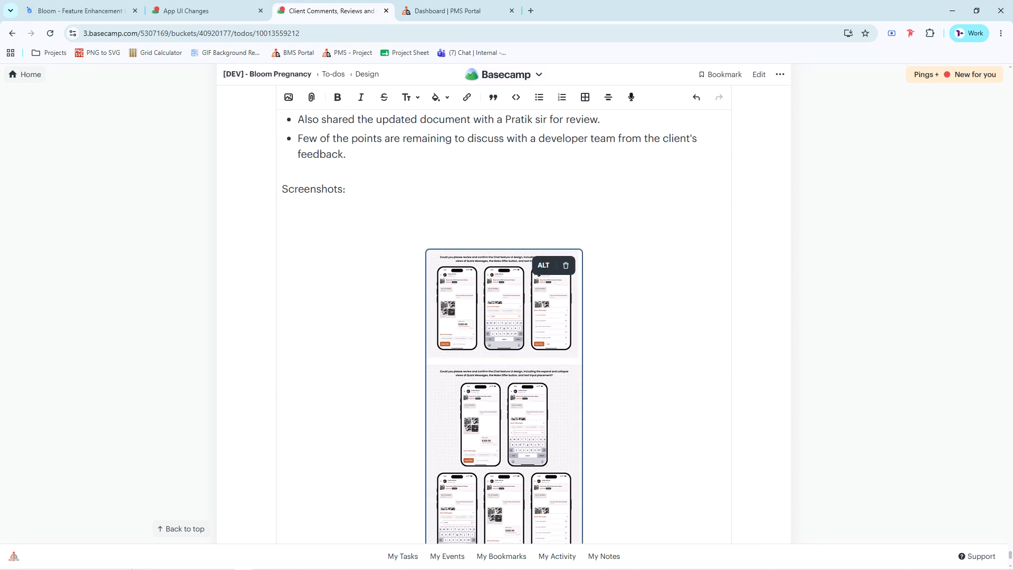
Add a "References:" line below "Screenshots:" at the end of the Bloom Pregnancy draft comment.
click(343, 325)
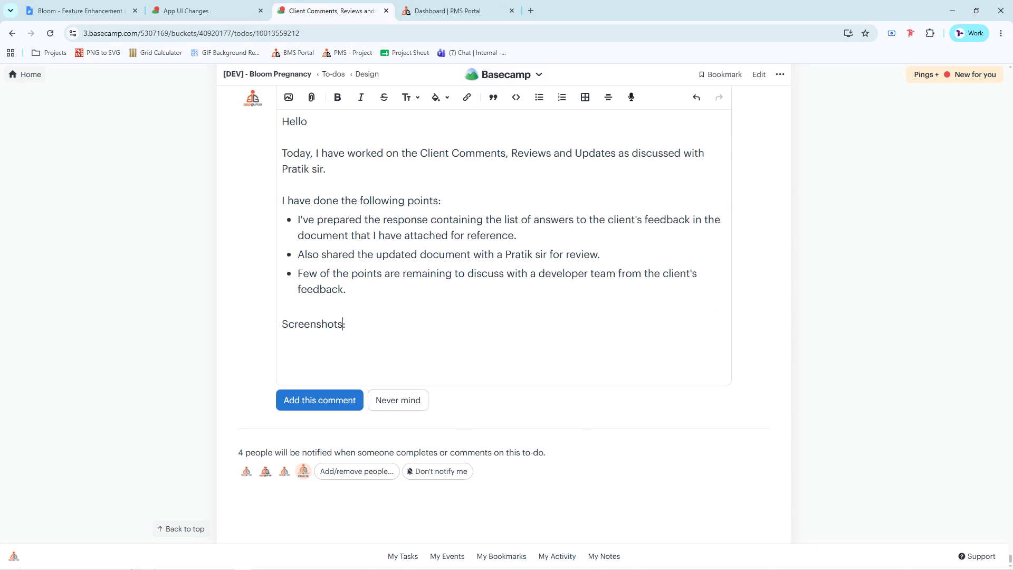
key(Down)
key(Down)
key(Down)
text(References:)
key(Return)
scroll(365, 327, up, 5)
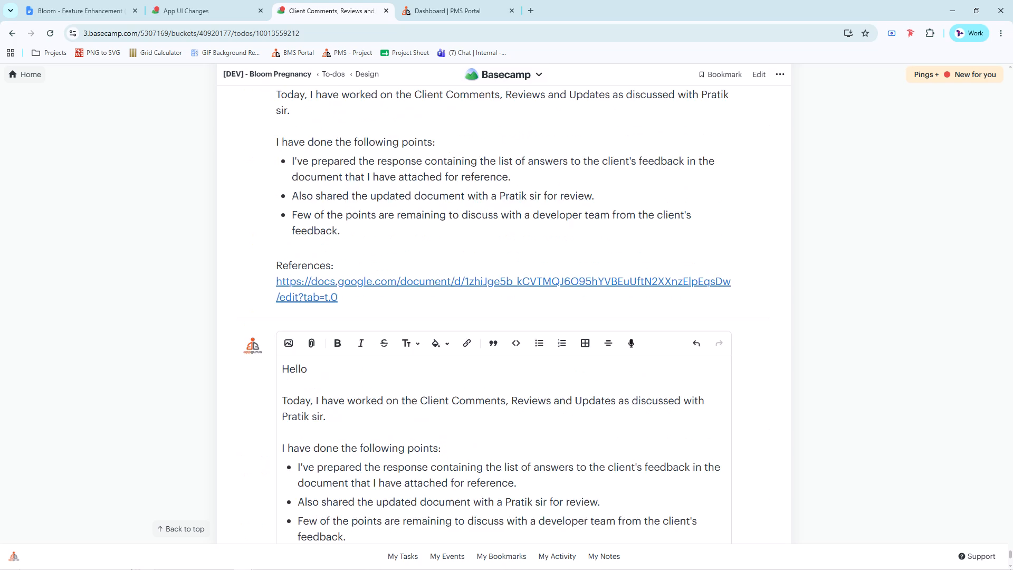
Add the Bloom - Feature Enhancement document's link under "References:" in the draft comment on the Bloom Pregnancy to-do.
scroll(365, 327, down, 5)
scroll(365, 327, up, 2)
click(345, 218)
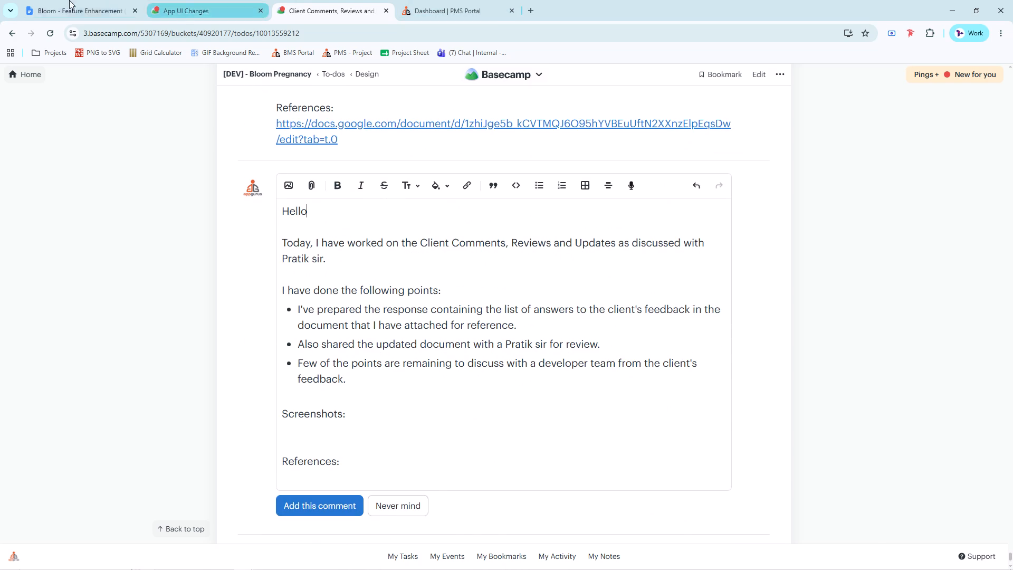
click(42, 0)
click(154, 35)
key(ctrl+c)
click(342, 0)
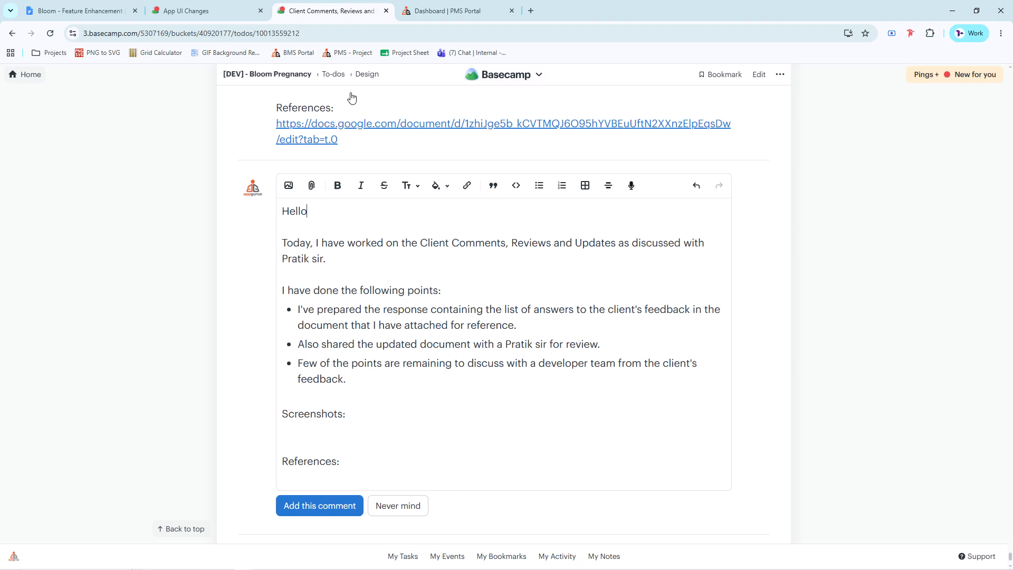
click(324, 477)
key(ctrl+v)
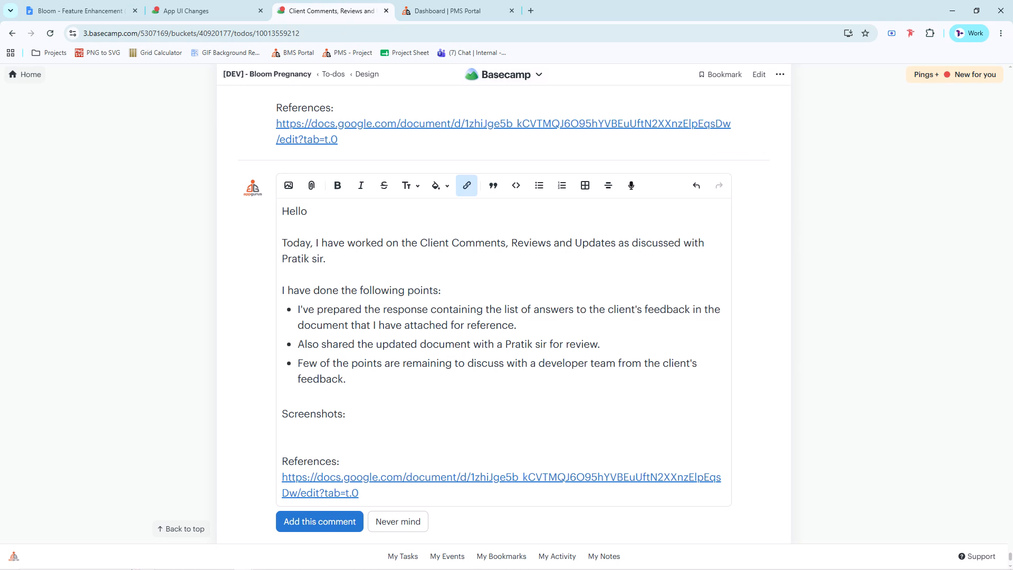
Copy the "Button colour specifications" frame as PNG from the Bloom file in Figma and paste it under "Screenshots:" in the draft comment.
scroll(346, 406, up, 2)
scroll(346, 408, down, 2)
click(312, 433)
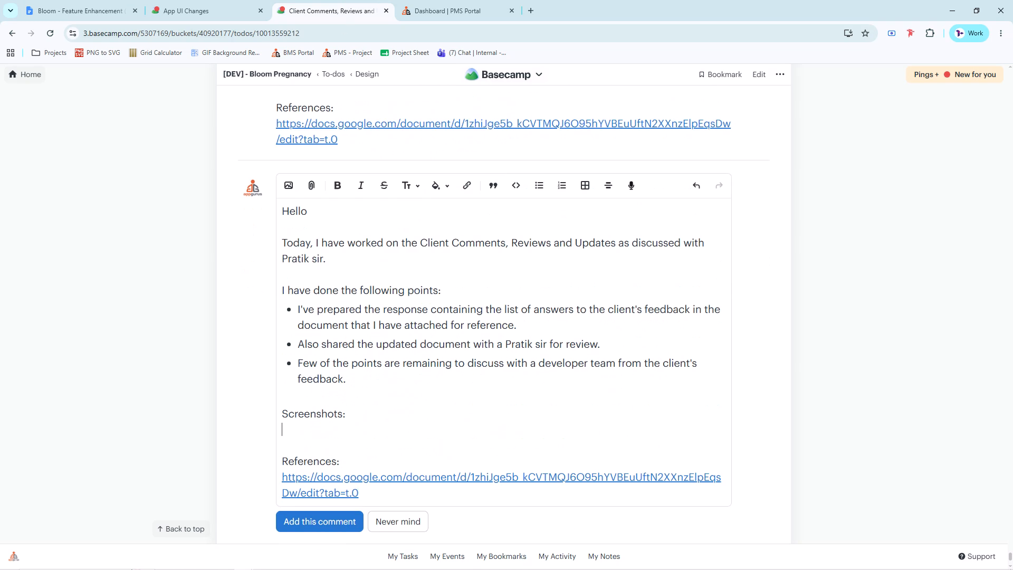
key(alt+Tab)
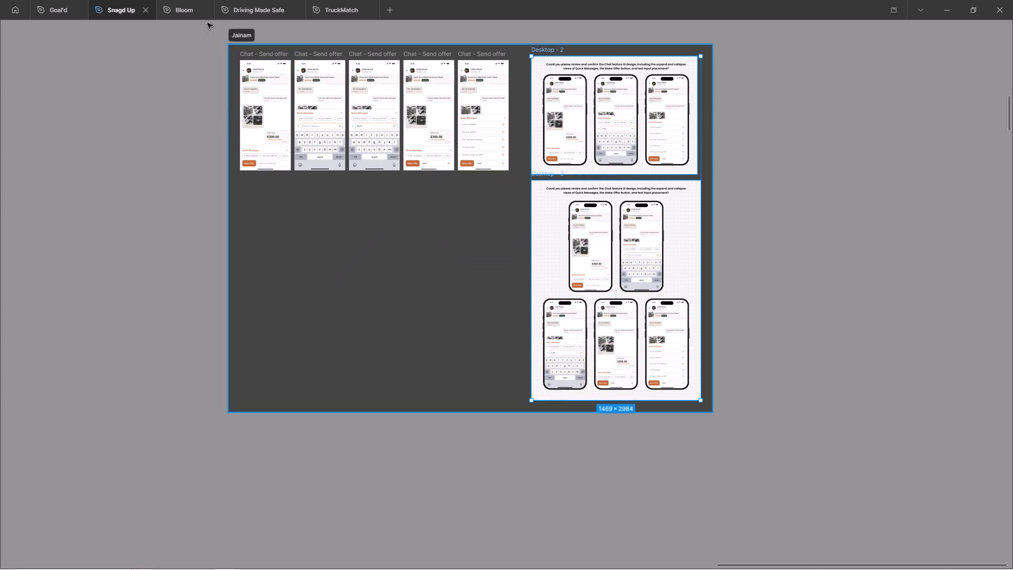
click(173, 9)
click(402, 327)
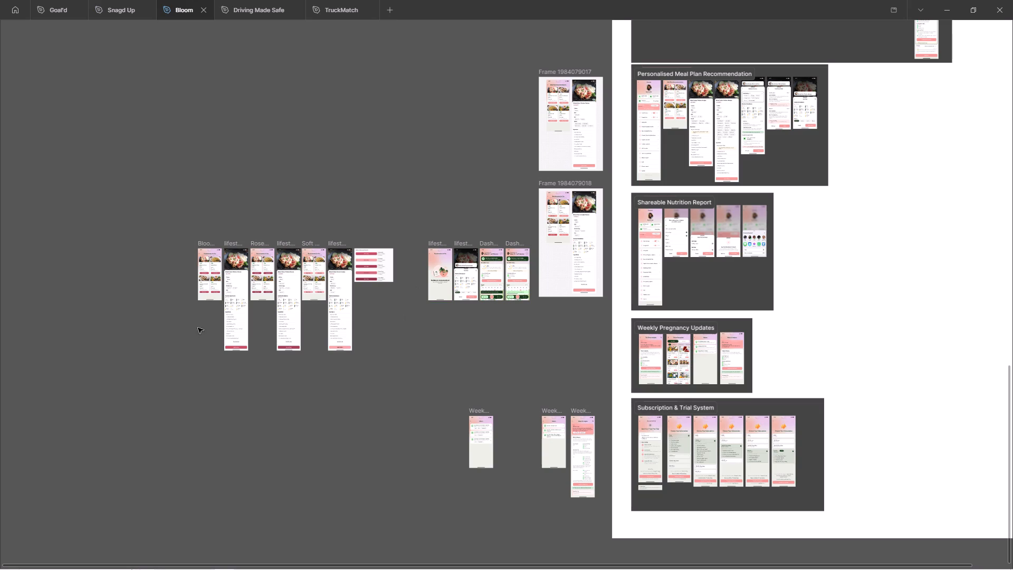
ctrl+scroll(102, 324, up, 7)
click(806, 176)
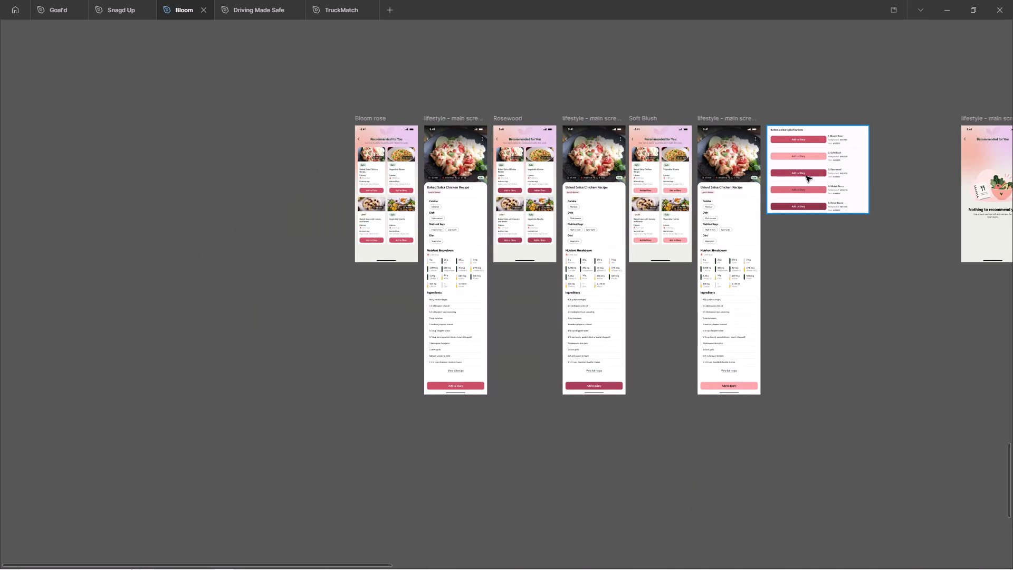
key(ctrl+shift+c)
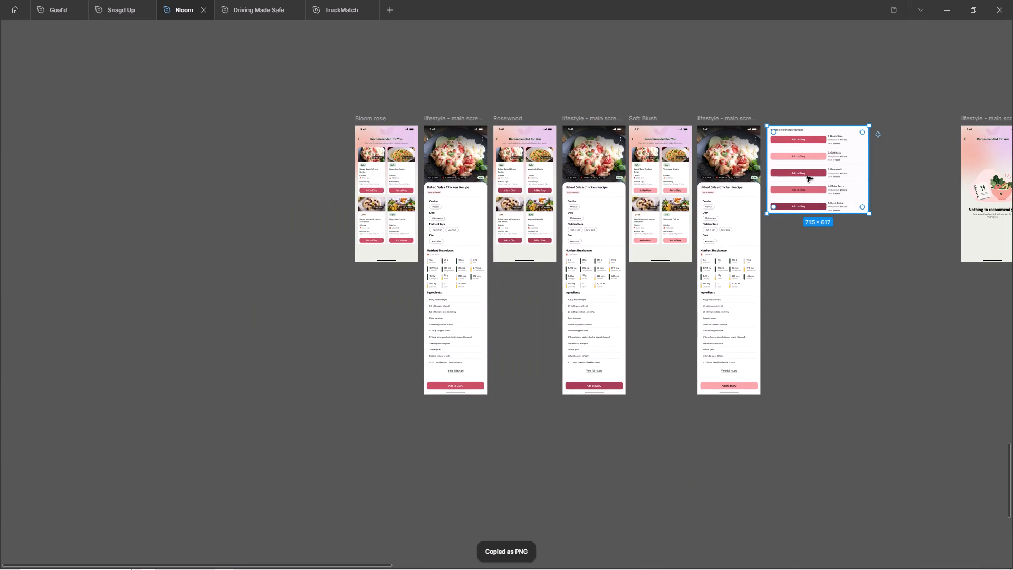
key(alt+Tab)
key(ctrl+v)
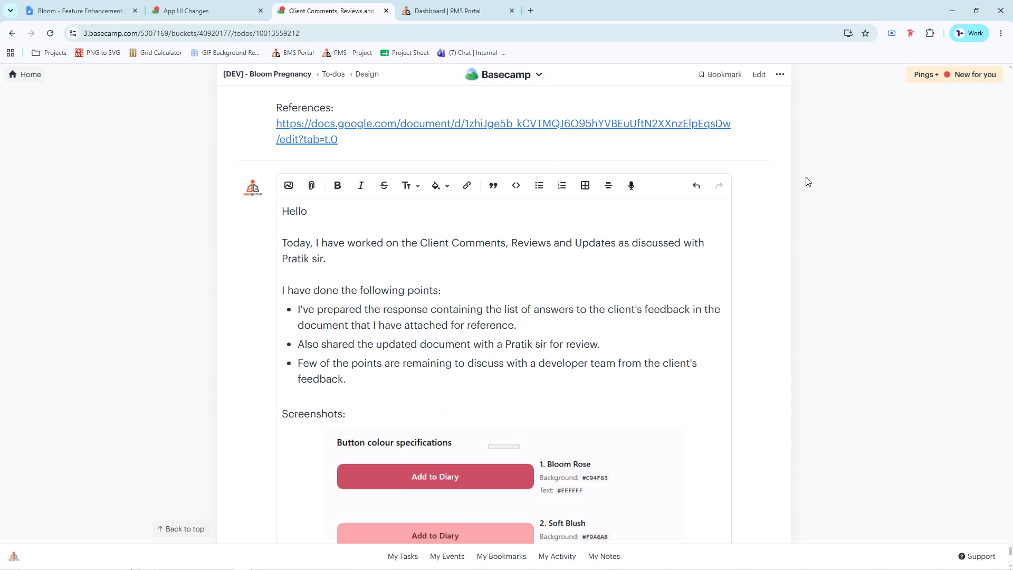
key(Return)
key(Return)
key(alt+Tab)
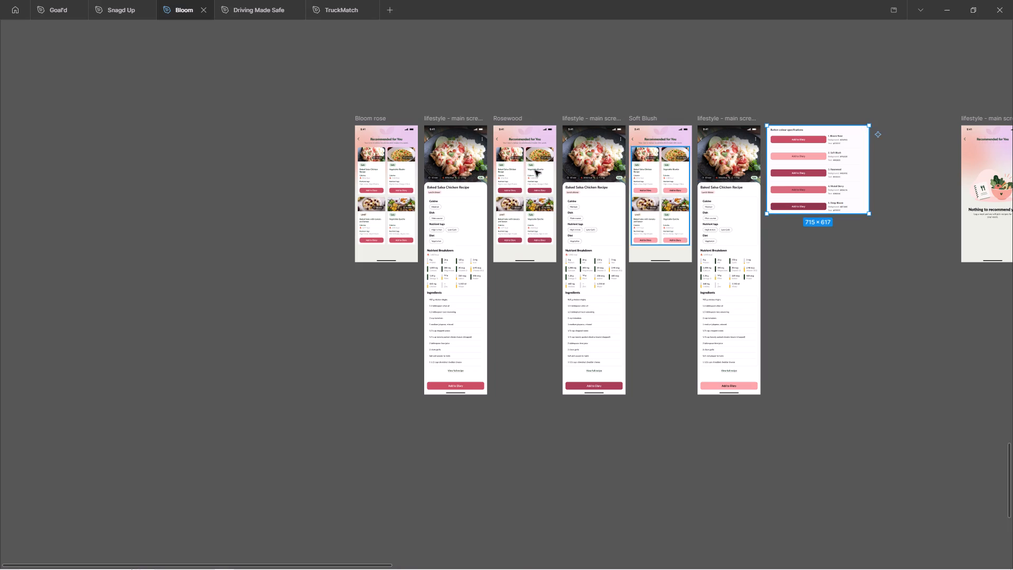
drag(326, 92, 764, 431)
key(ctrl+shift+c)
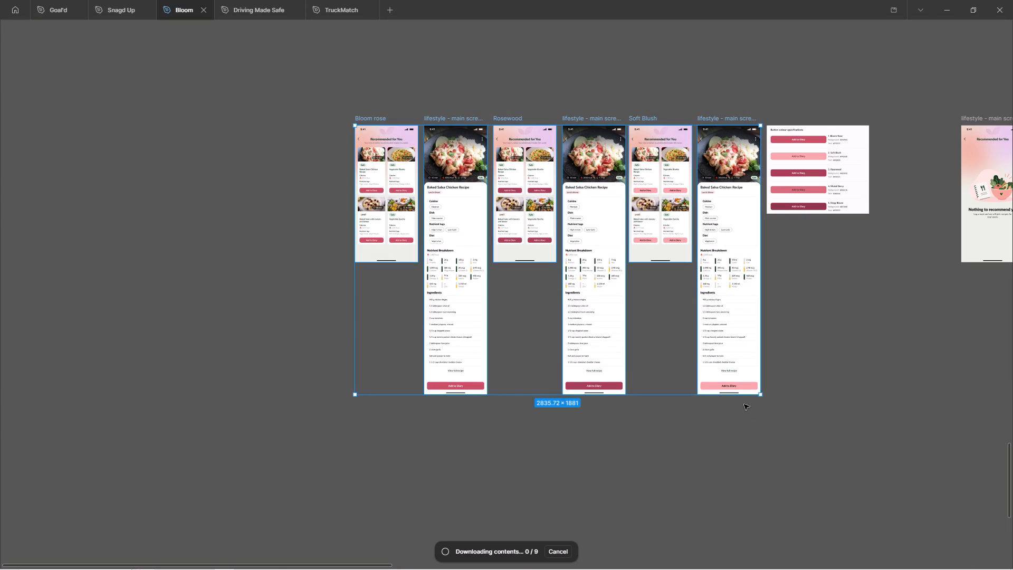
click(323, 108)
Copy the Bloom rose frame and its adjacent recipe detail frame from Figma as one PNG and paste it below the colour specifications image.
click(364, 113)
shift+click(441, 118)
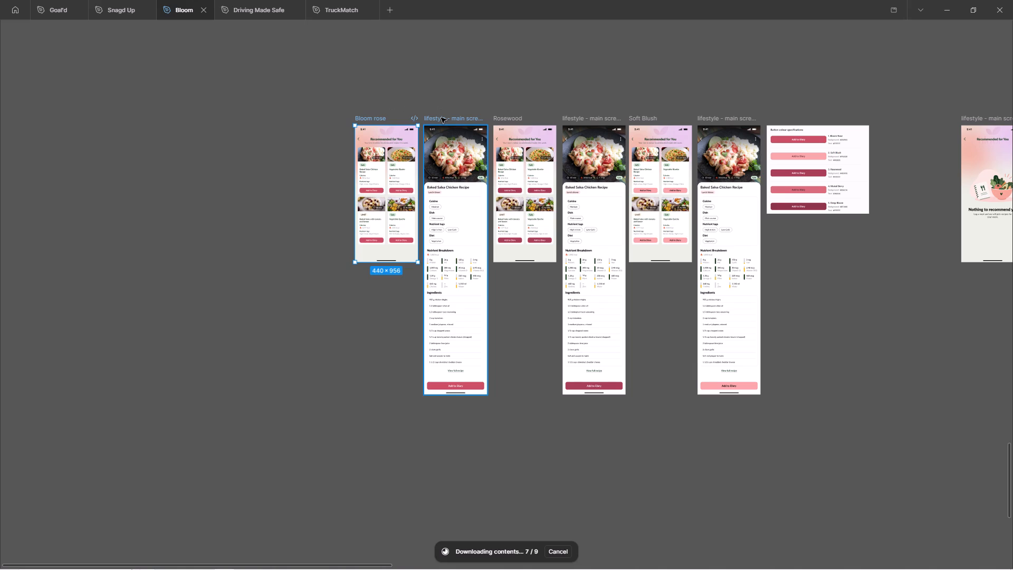
key(ctrl+shift+c)
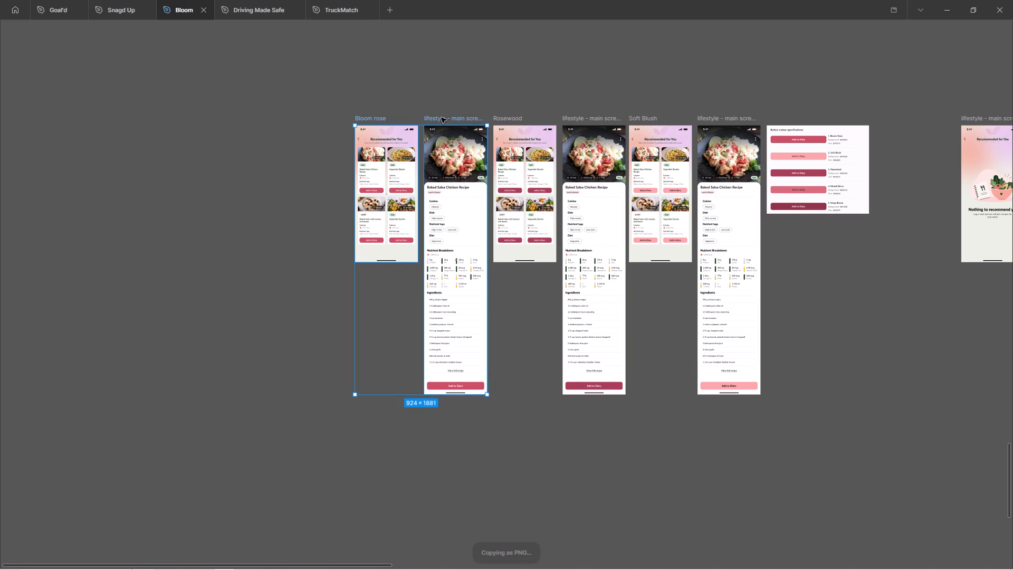
key(alt+Tab)
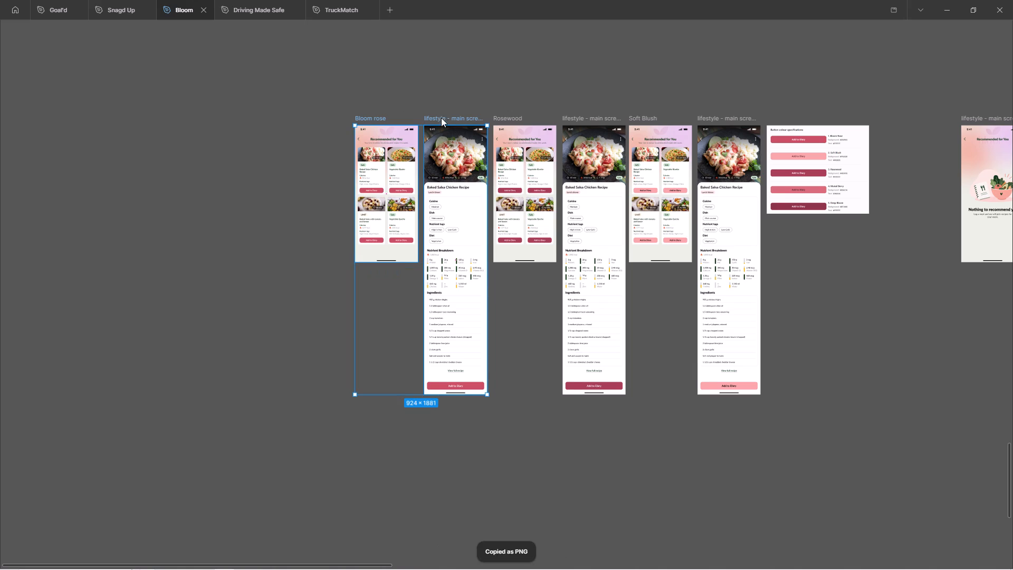
key(ctrl+v)
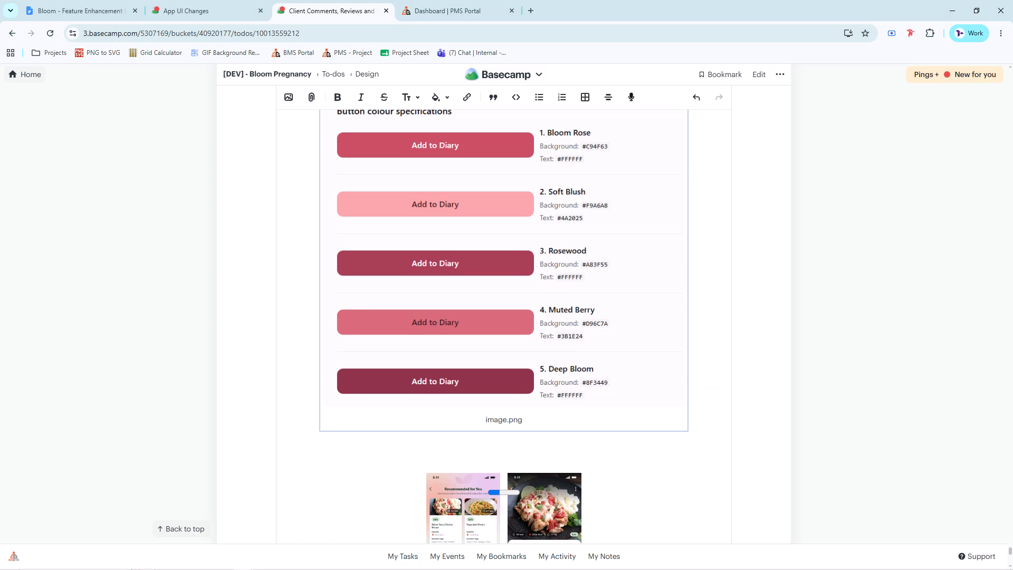
key(Return)
key(Return)
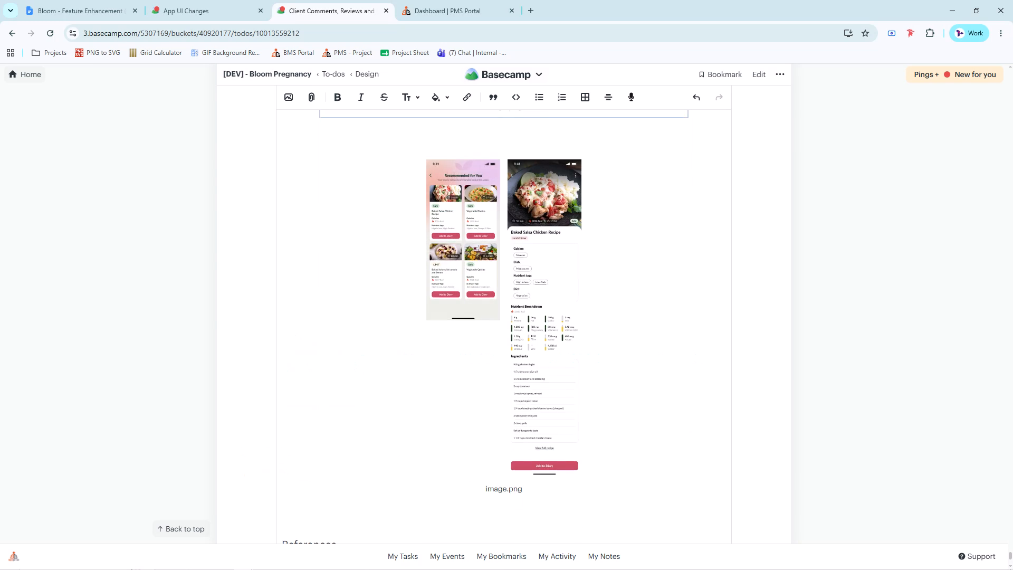
Copy the Rosewood frame and its adjacent recipe detail frame from Figma as one PNG and paste it below the Bloom rose image.
scroll(432, 116, down, 3)
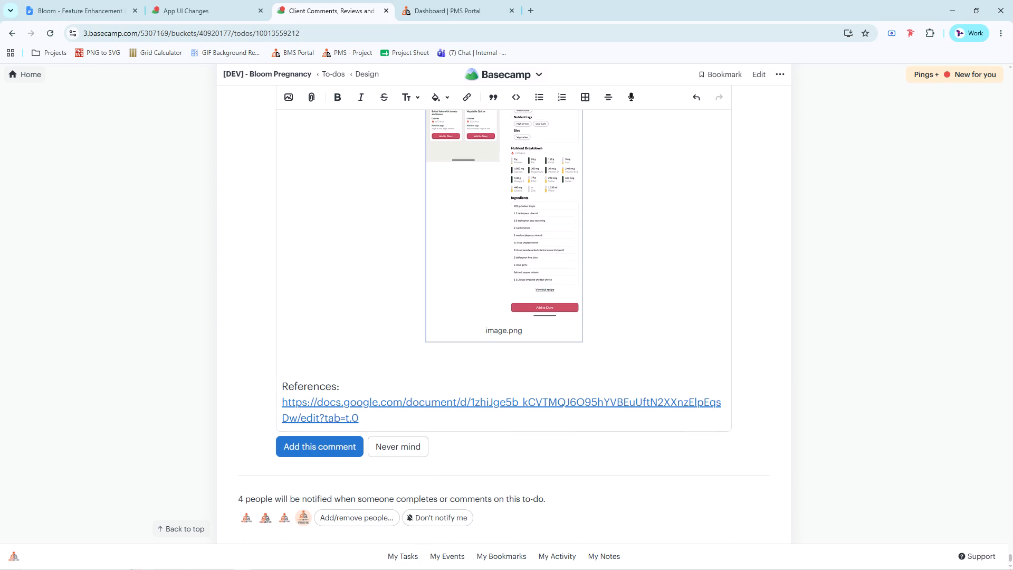
key(Return)
key(Up)
key(Up)
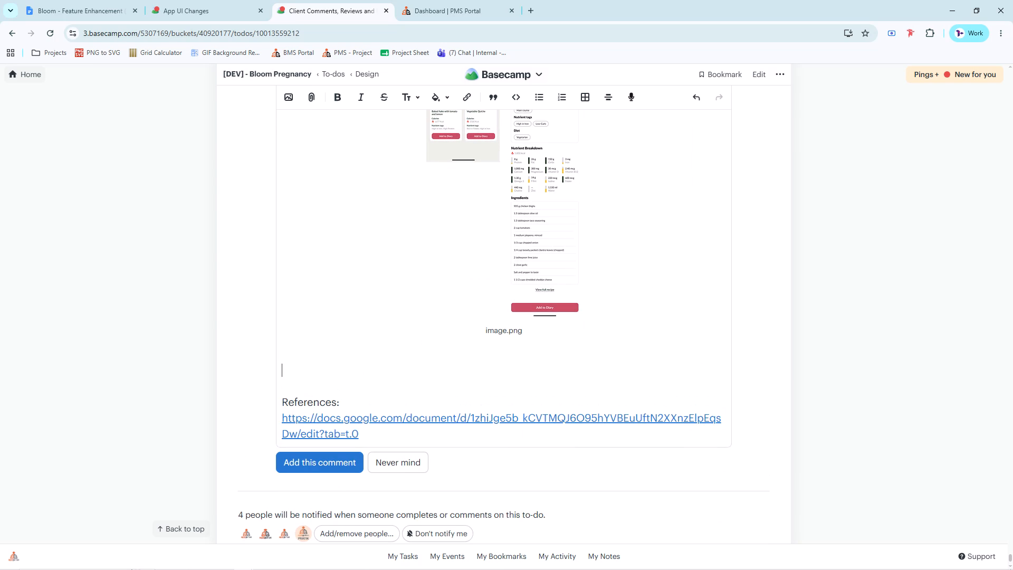
key(Down)
key(alt+Tab)
key(alt+Tab)
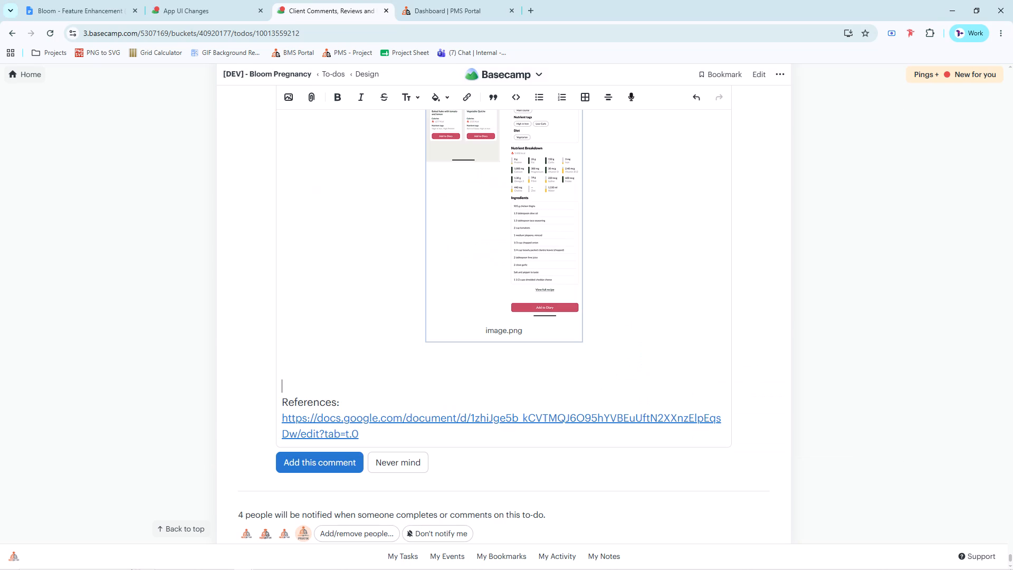
key(Left)
key(alt+Tab)
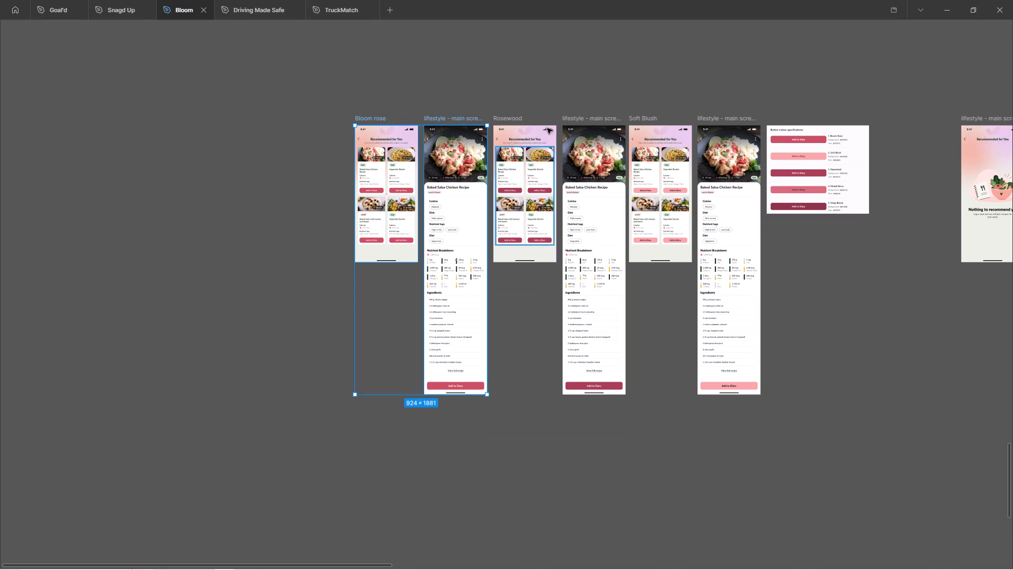
click(513, 121)
shift+click(582, 116)
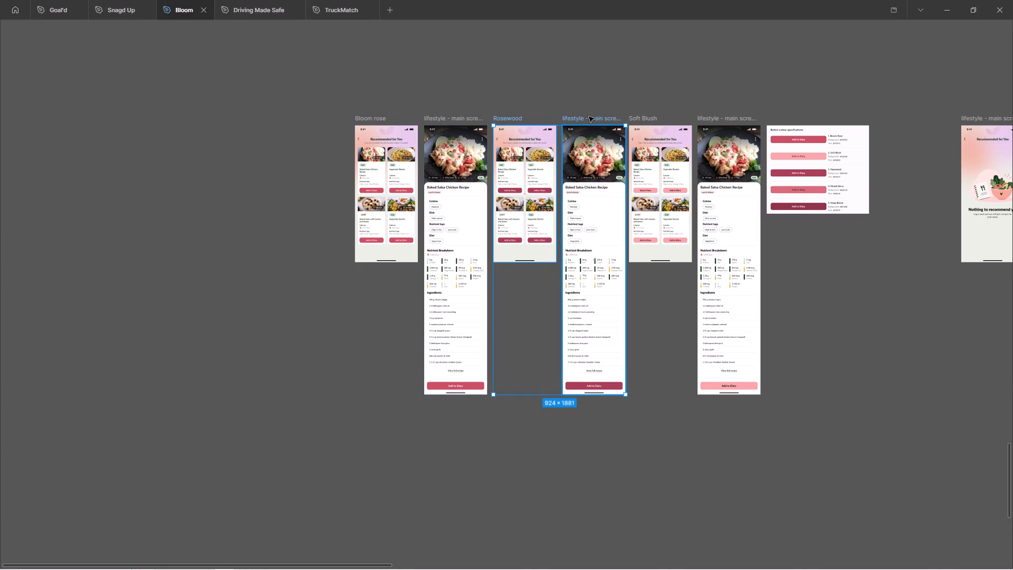
key(ctrl+shift+c)
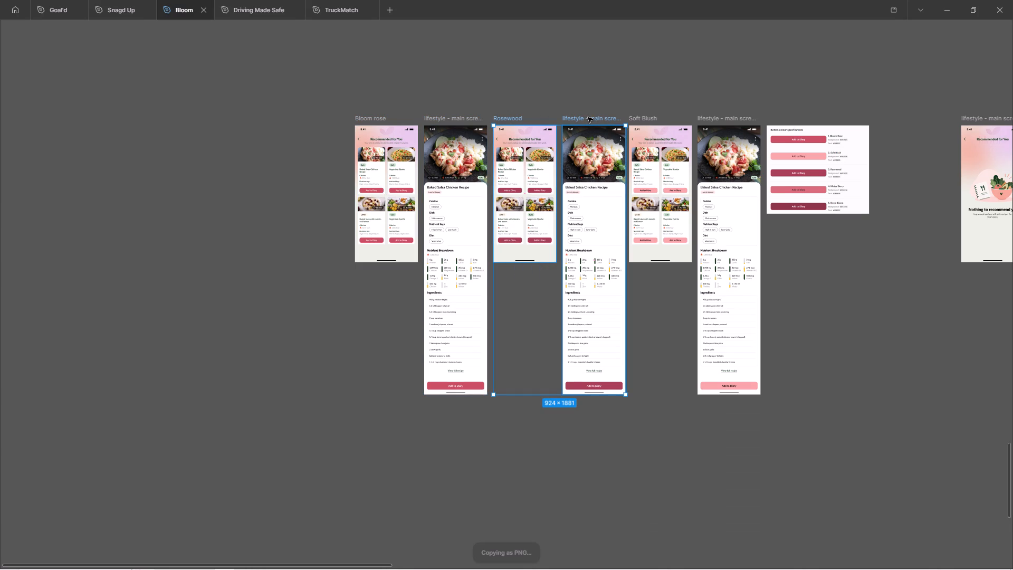
key(alt+Tab)
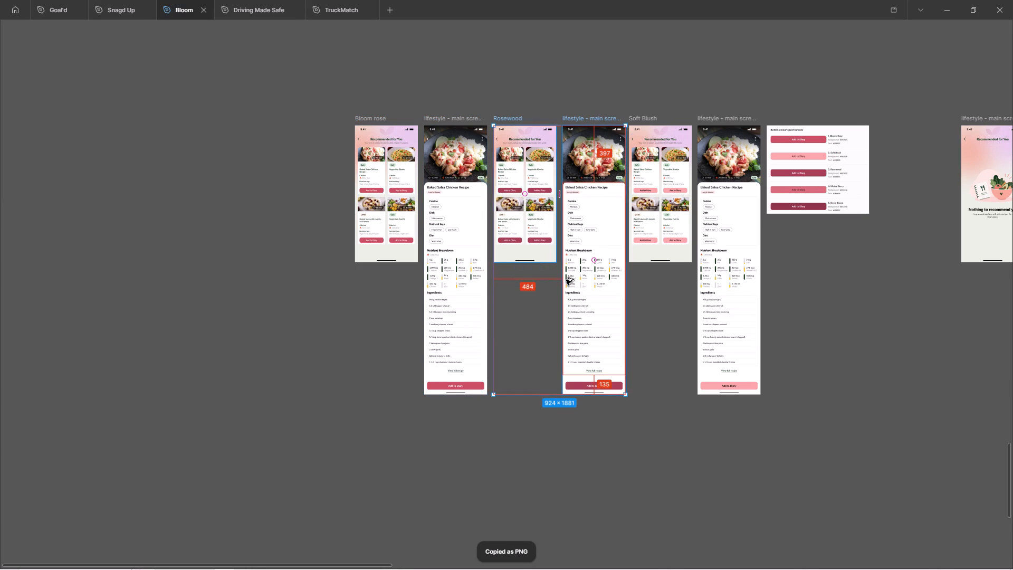
key(ctrl+v)
key(Return)
key(Return)
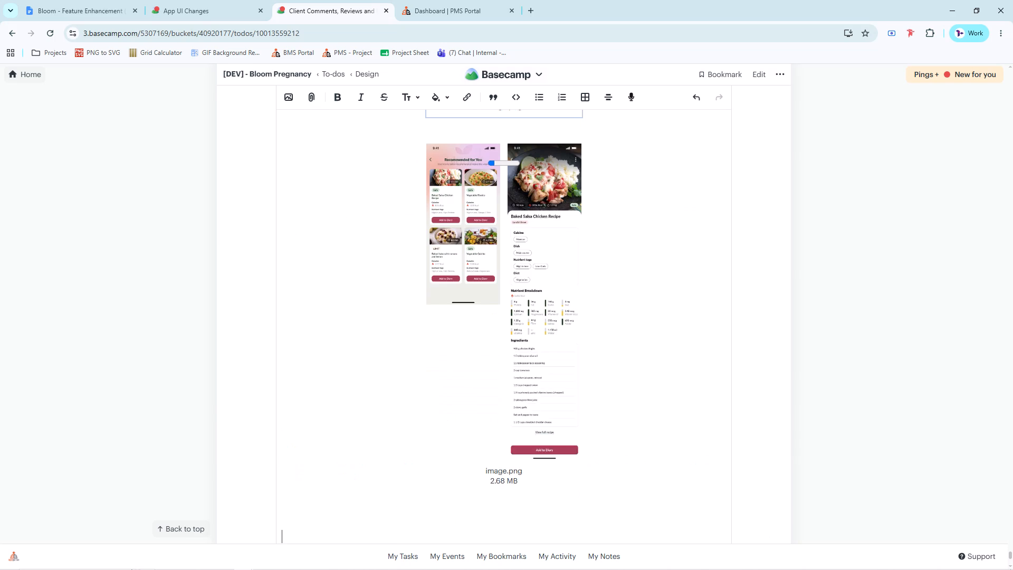
Copy the Soft Blush frame and its adjacent recipe detail frame from Figma as one PNG and paste it below the Rosewood image.
key(alt+Tab)
click(644, 122)
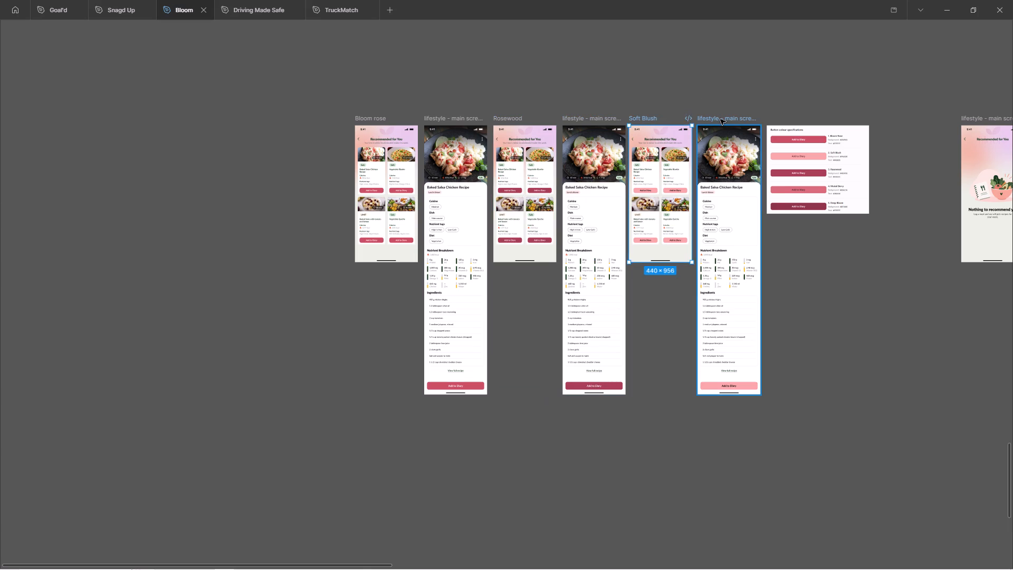
shift+click(720, 119)
key(ctrl+shift+c)
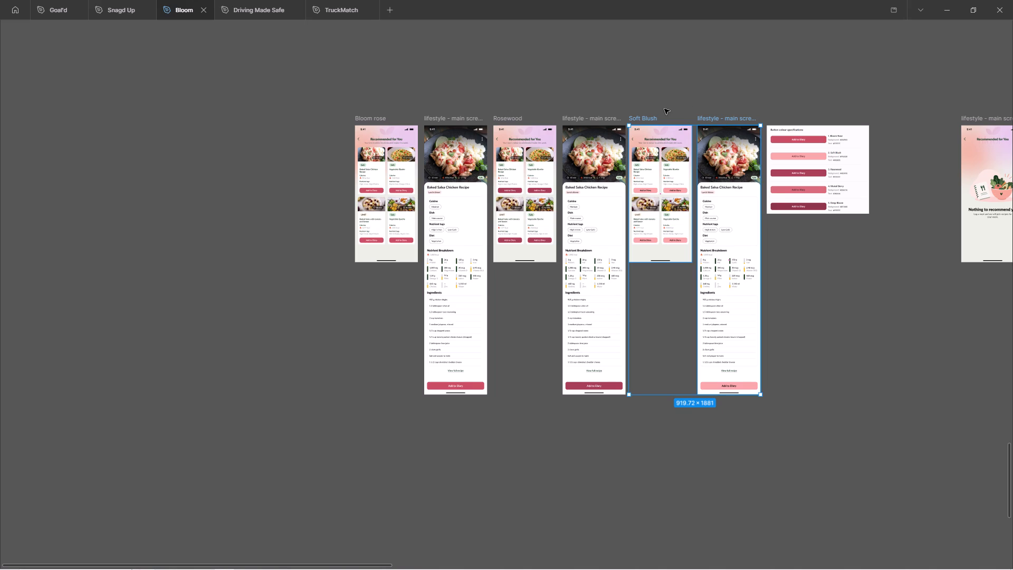
key(alt+Tab)
key(ctrl+v)
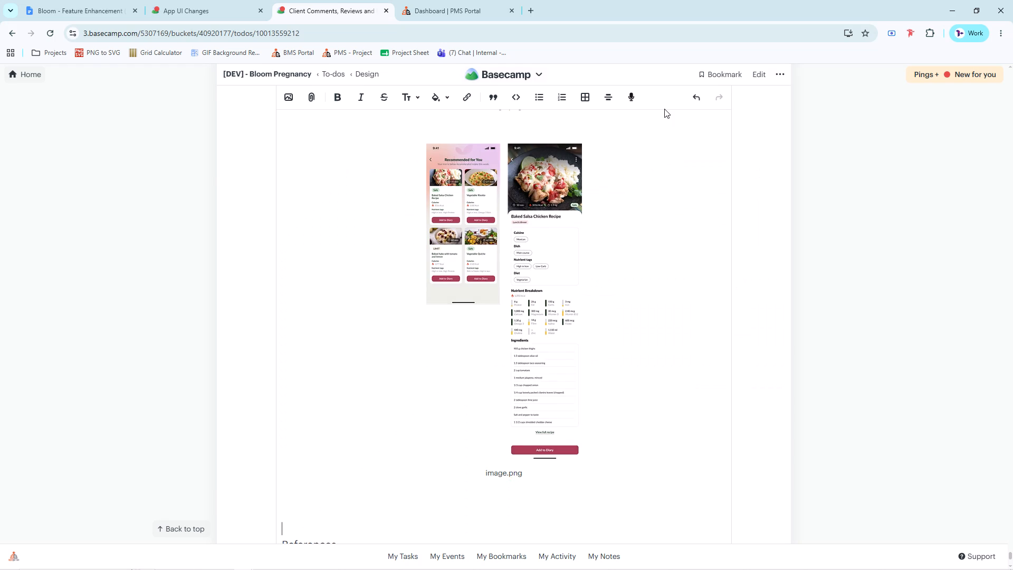
scroll(626, 207, down, 5)
scroll(625, 214, up, 11)
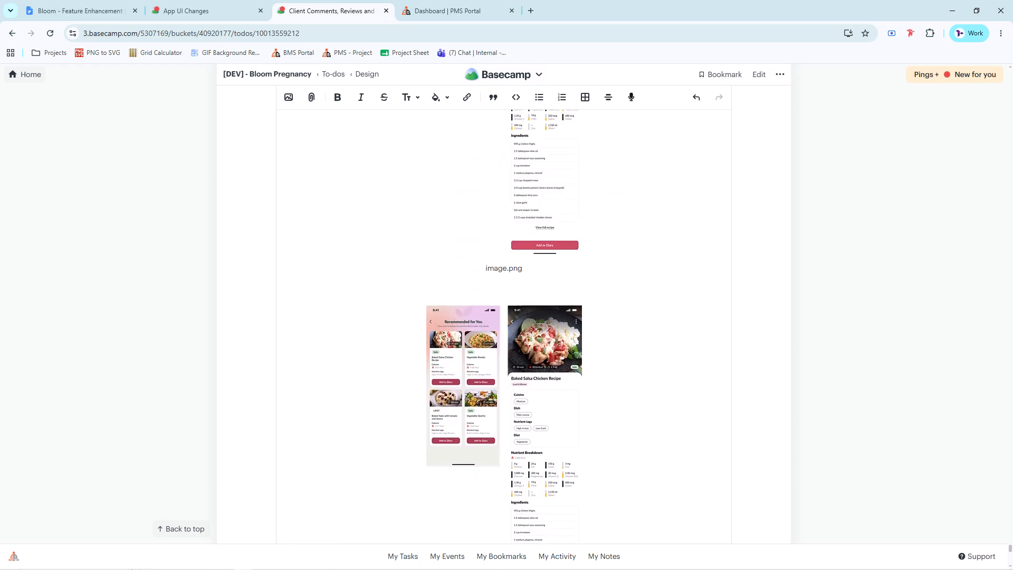
scroll(625, 212, up, 5)
scroll(625, 212, down, 6)
Copy the "Nothing to recommend yet" screen frame from Figma as PNG and paste it below the Soft Blush image, above "References:".
key(alt+Tab)
ctrl+scroll(477, 258, down, 7)
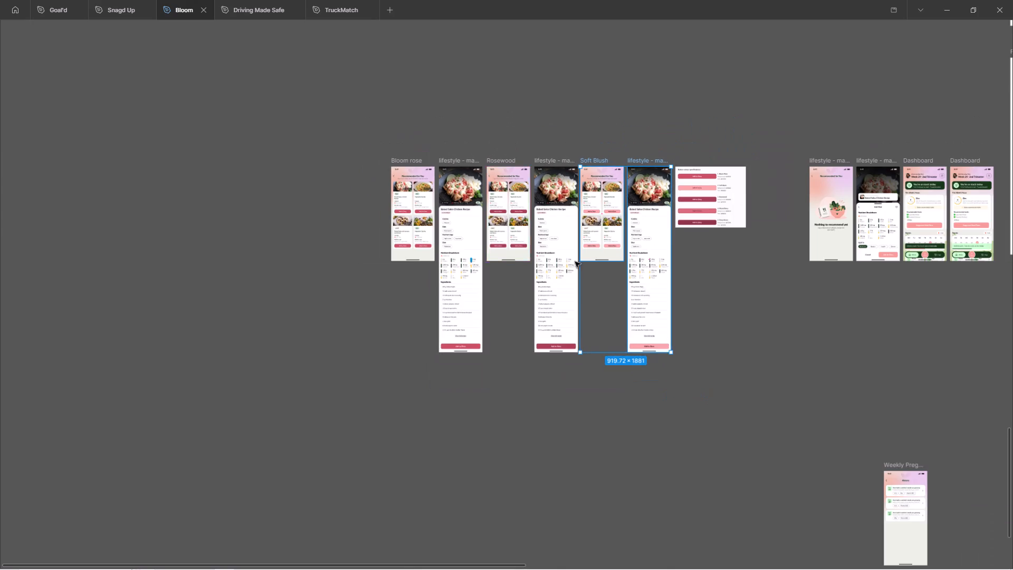
click(741, 316)
key(space)
drag(782, 318, 598, 284)
ctrl+scroll(724, 165, up, 6)
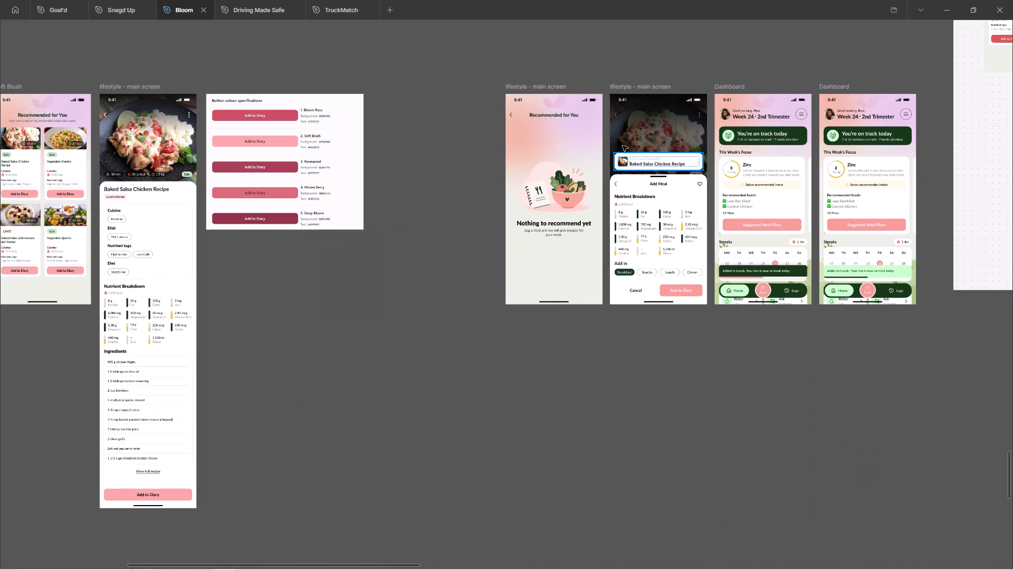
click(562, 185)
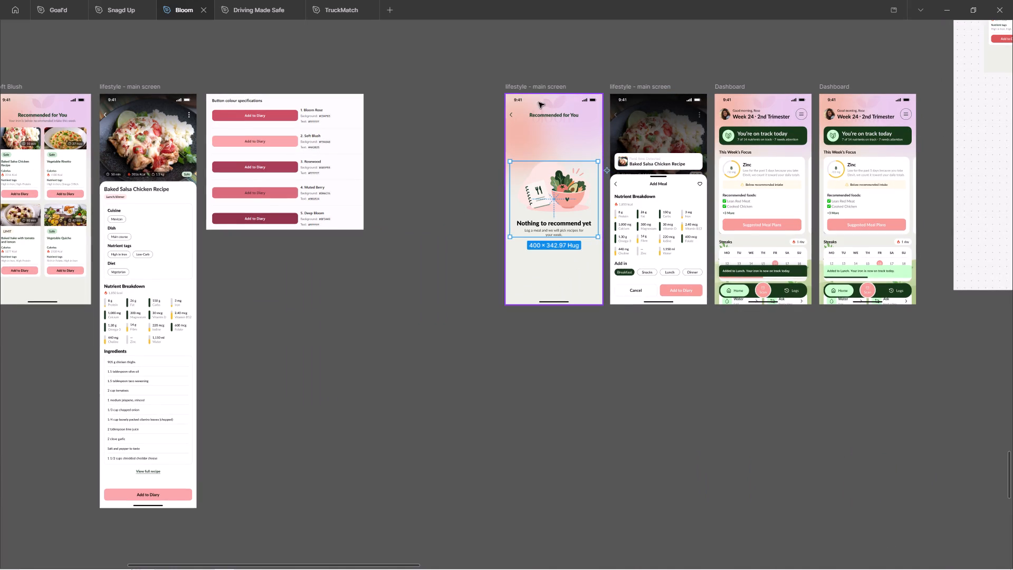
click(532, 83)
key(ctrl+shift+c)
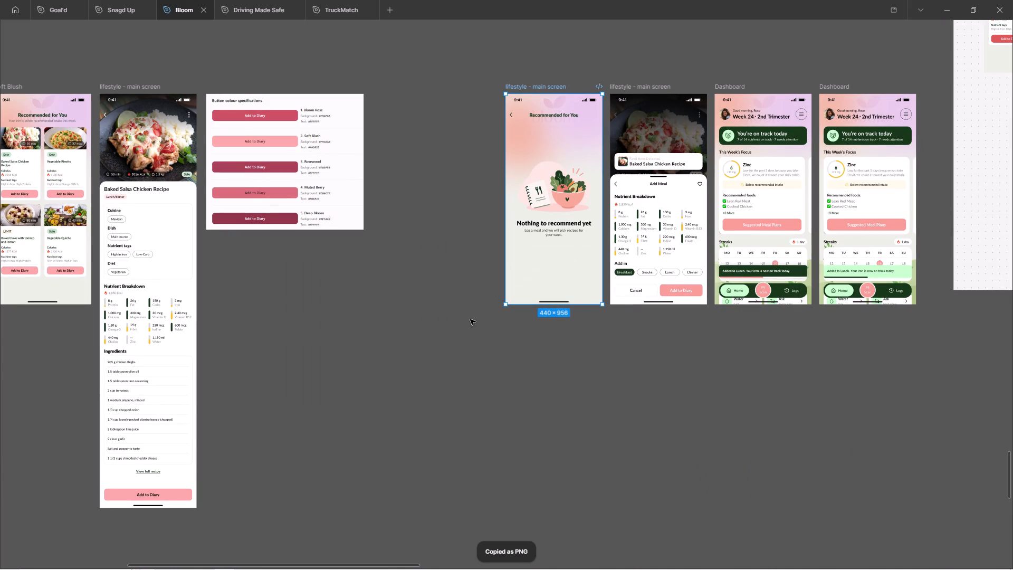
key(alt+Tab)
key(Return)
key(Return)
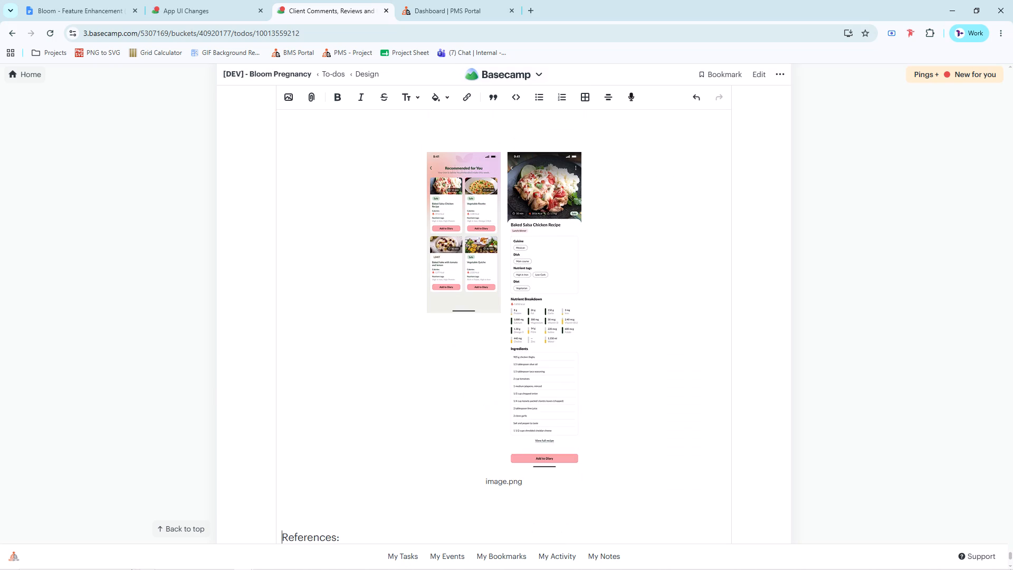
key(ctrl+v)
scroll(473, 325, down, 11)
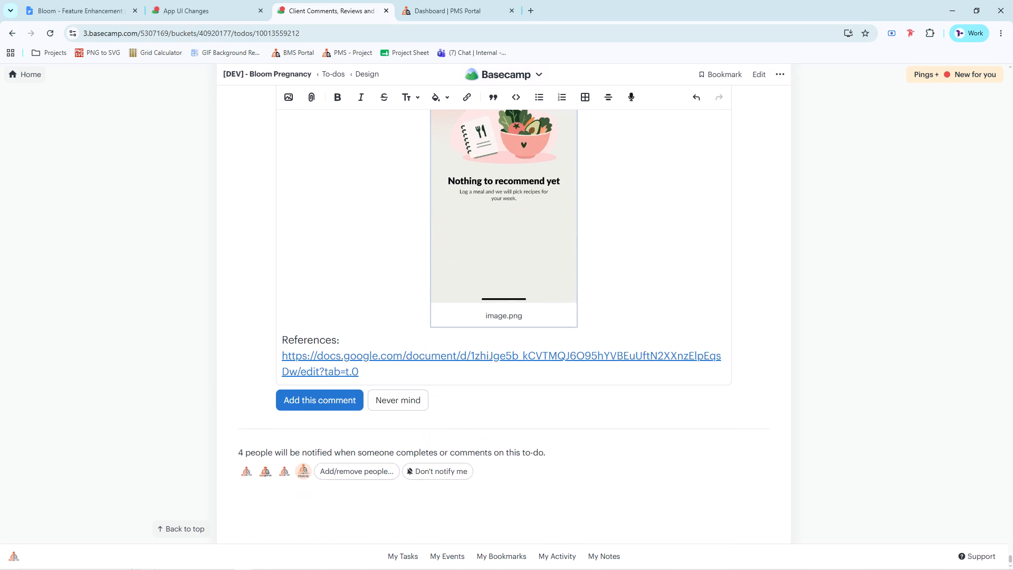
Undo the "Nothing to recommend yet" image paste and paste it again with an extra blank line before "References:".
scroll(475, 325, up, 4)
scroll(475, 325, down, 4)
scroll(475, 325, up, 6)
key(ctrl+z)
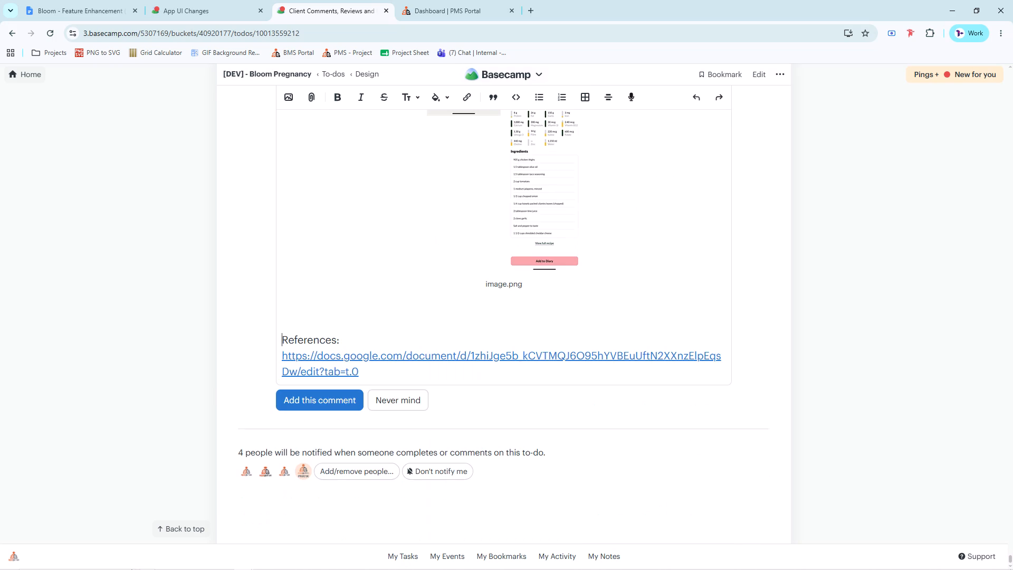
key(Up)
key(shift+Return)
key(Up)
key(ctrl+v)
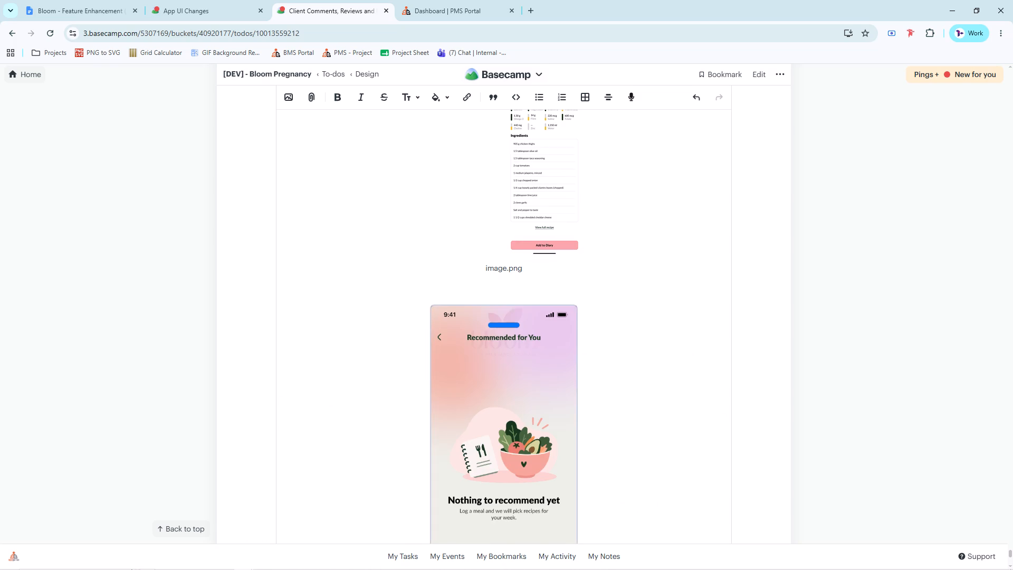
scroll(427, 334, down, 7)
Review the Bloom canvas in Figma against the images in the Basecamp comment draft, checking the remaining recommendation, dashboard and Weekly Pregnancy Updates frames.
key(alt+Tab)
ctrl+scroll(458, 309, down, 2)
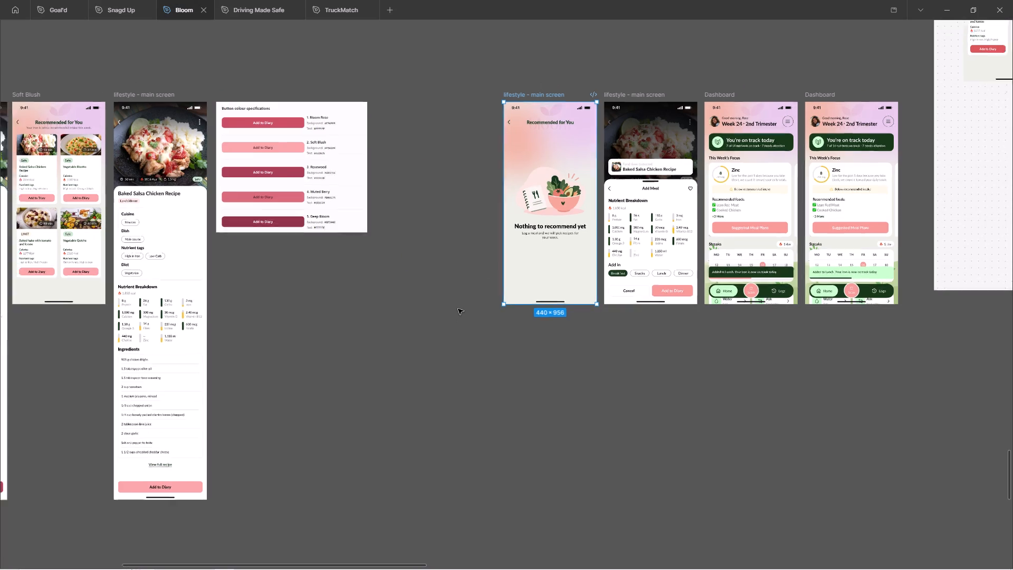
ctrl+scroll(458, 309, down, 6)
click(469, 344)
scroll(468, 341, down, 9)
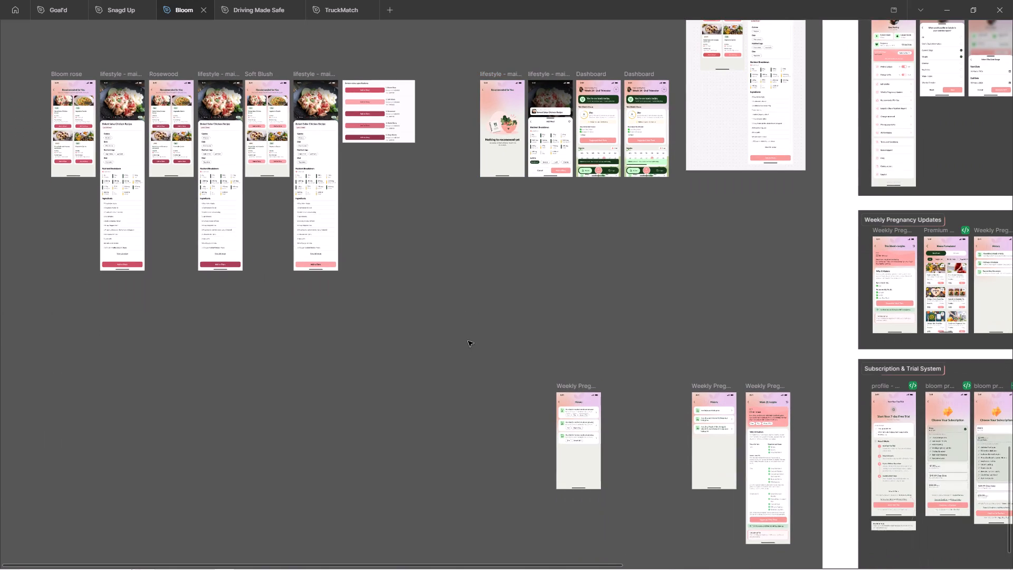
ctrl+scroll(468, 341, down, 5)
ctrl+scroll(669, 161, up, 13)
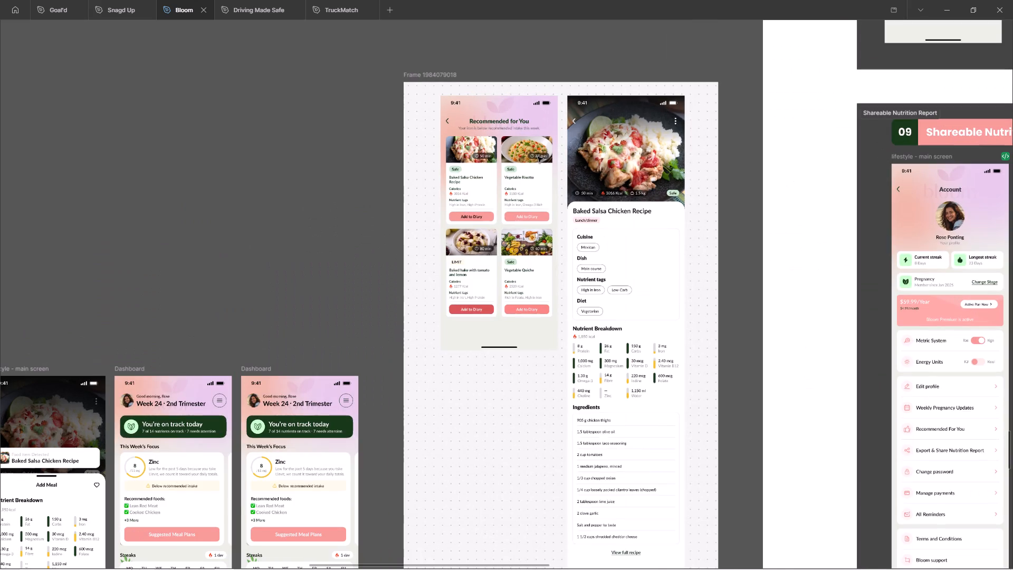
scroll(514, 166, down, 15)
scroll(514, 272, up, 6)
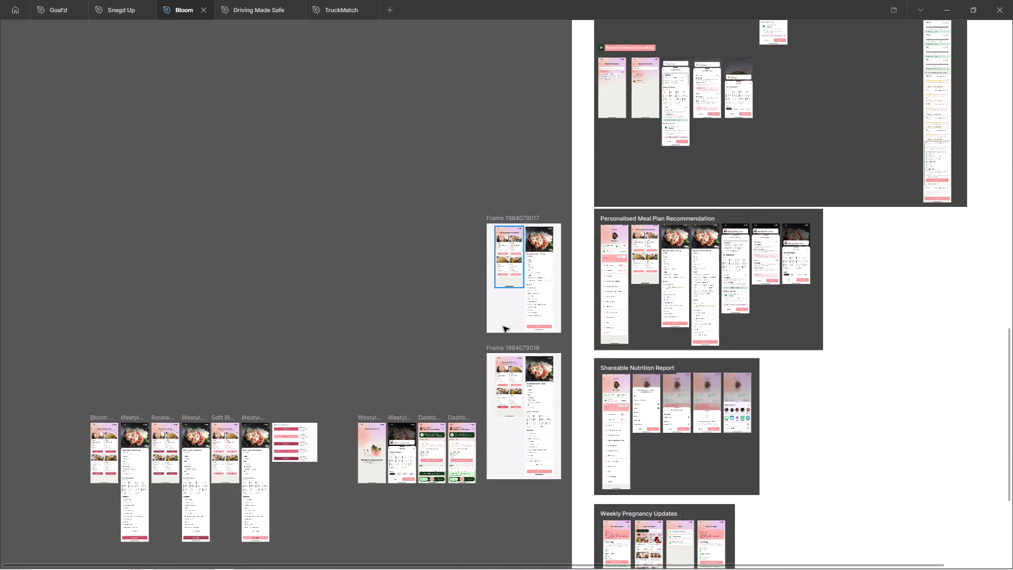
ctrl+scroll(504, 328, up, 6)
ctrl+scroll(523, 285, up, 4)
ctrl+scroll(512, 286, down, 10)
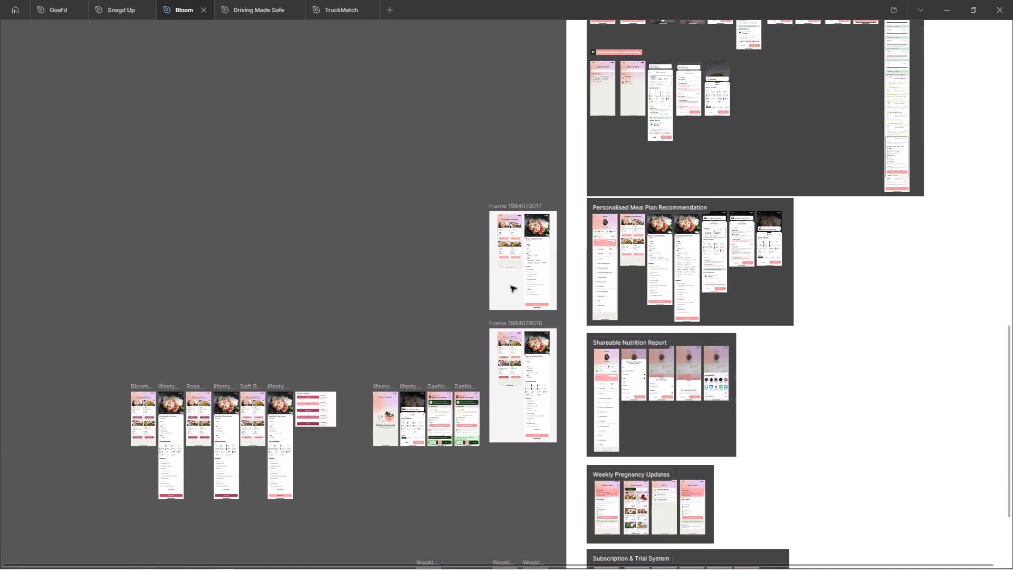
key(alt+Tab)
scroll(482, 364, up, 20)
scroll(482, 364, up, 4)
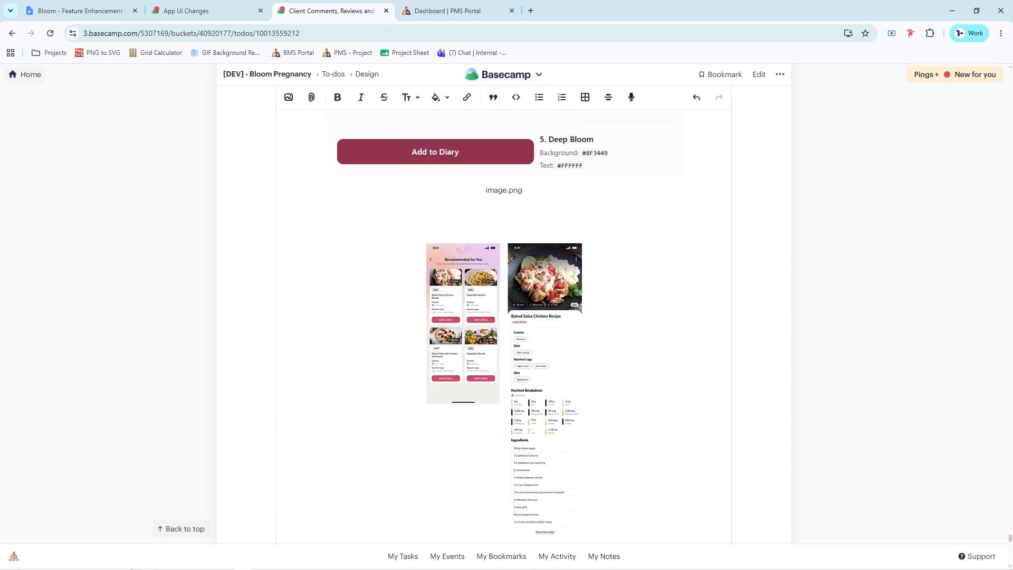
scroll(480, 360, up, 4)
key(alt+Tab)
ctrl+scroll(450, 316, down, 8)
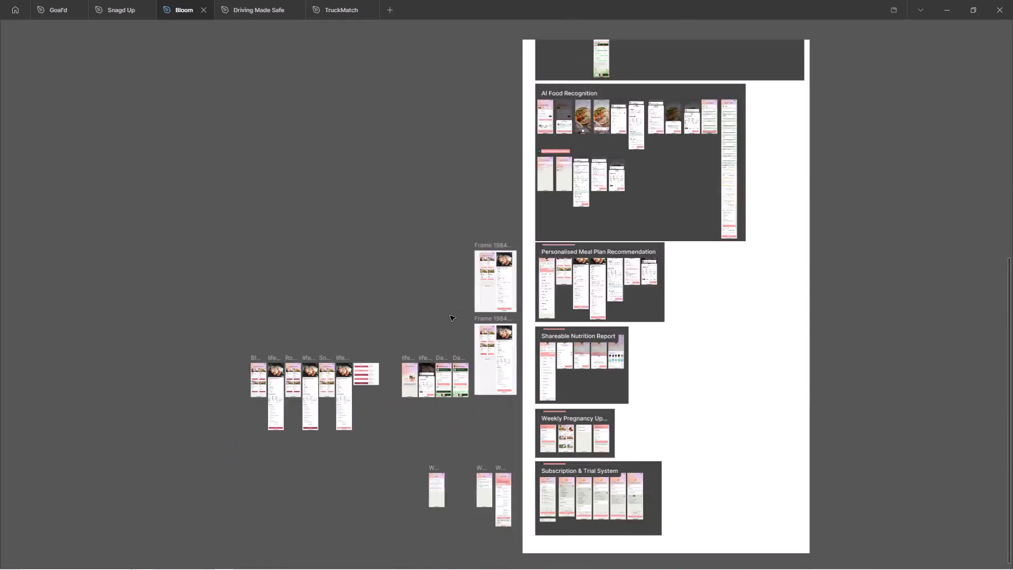
ctrl+scroll(476, 496, up, 15)
ctrl+scroll(498, 419, down, 1)
ctrl+scroll(498, 419, up, 2)
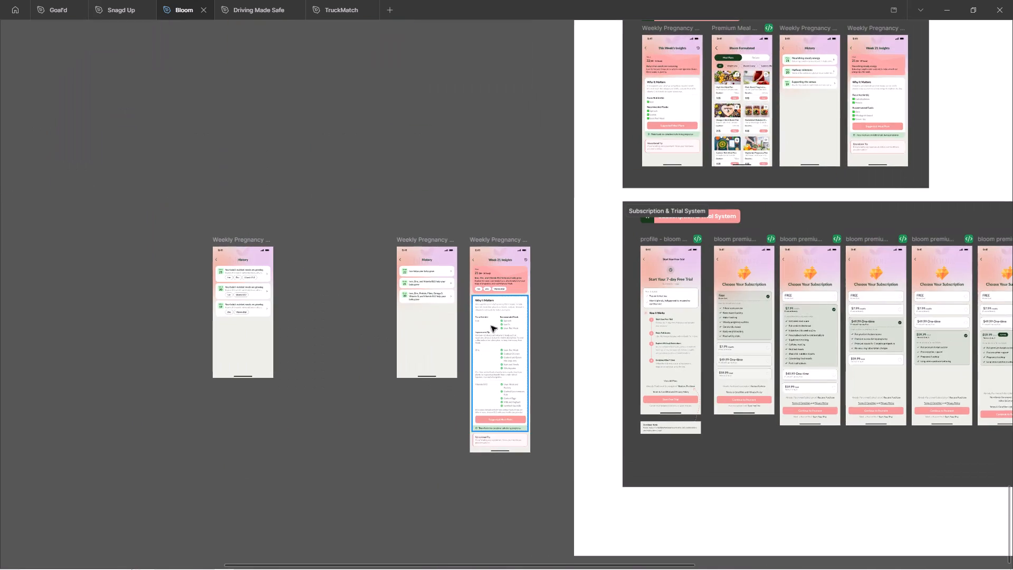
ctrl+scroll(490, 318, up, 6)
scroll(473, 213, down, 7)
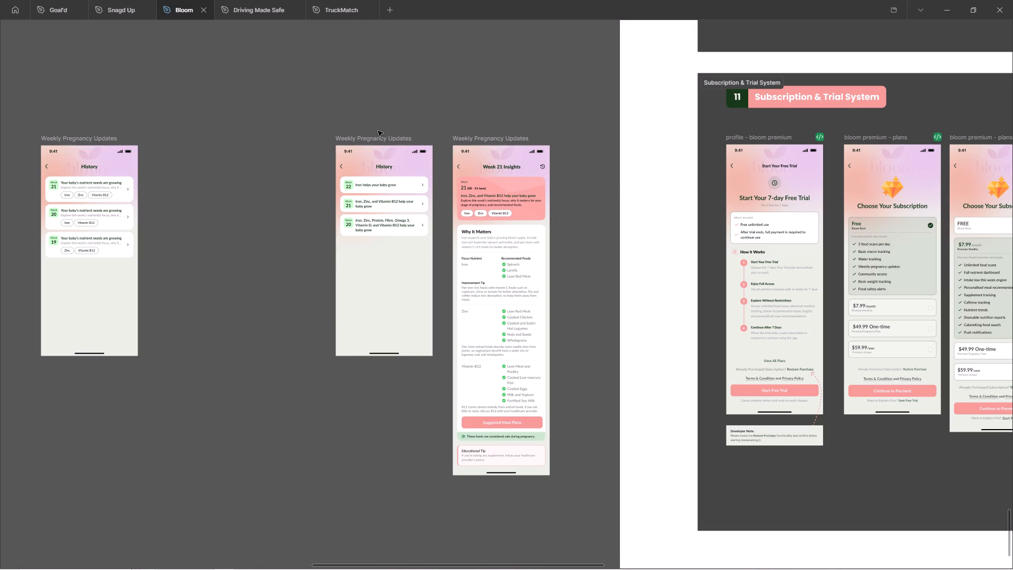
key(alt+Tab)
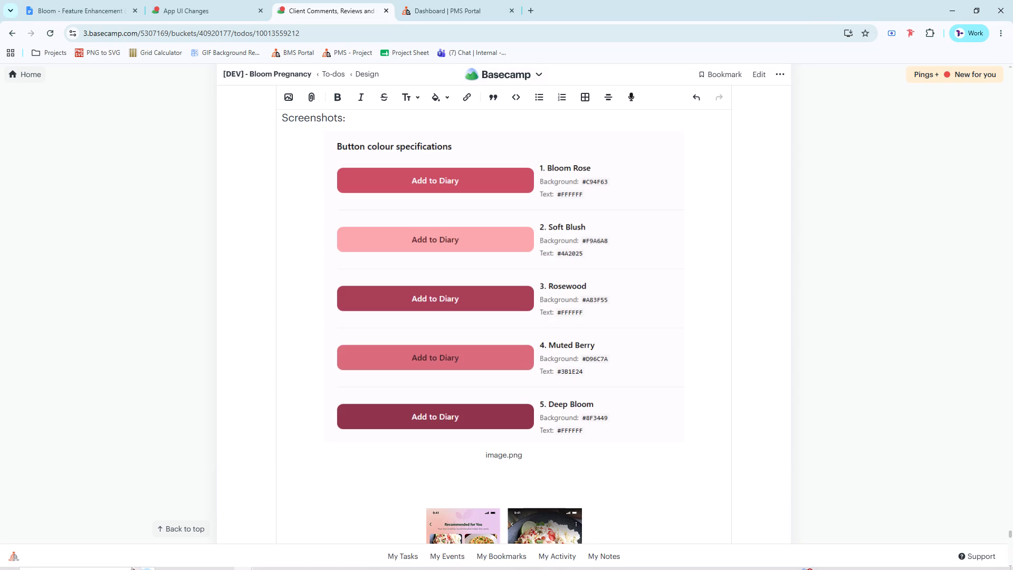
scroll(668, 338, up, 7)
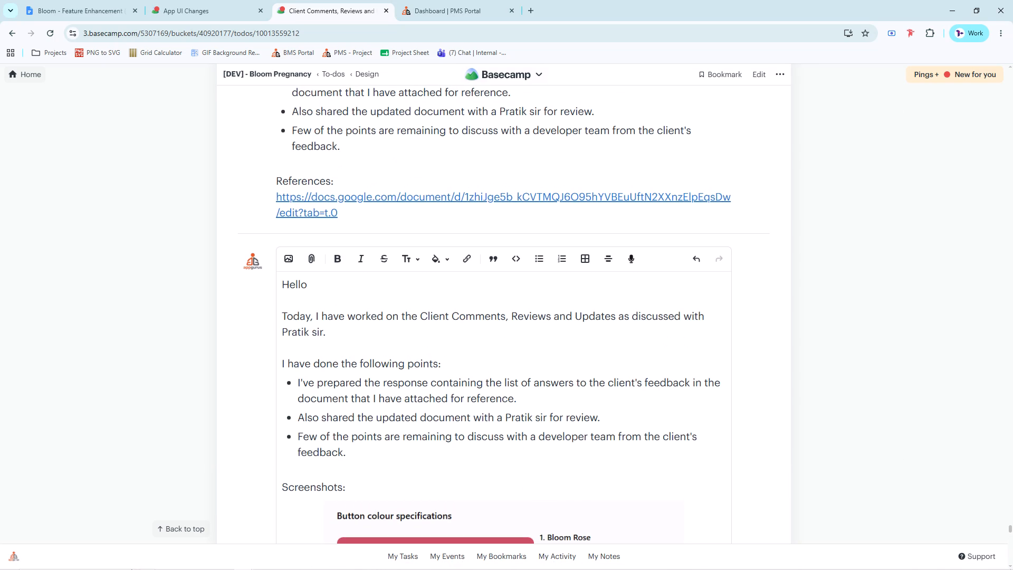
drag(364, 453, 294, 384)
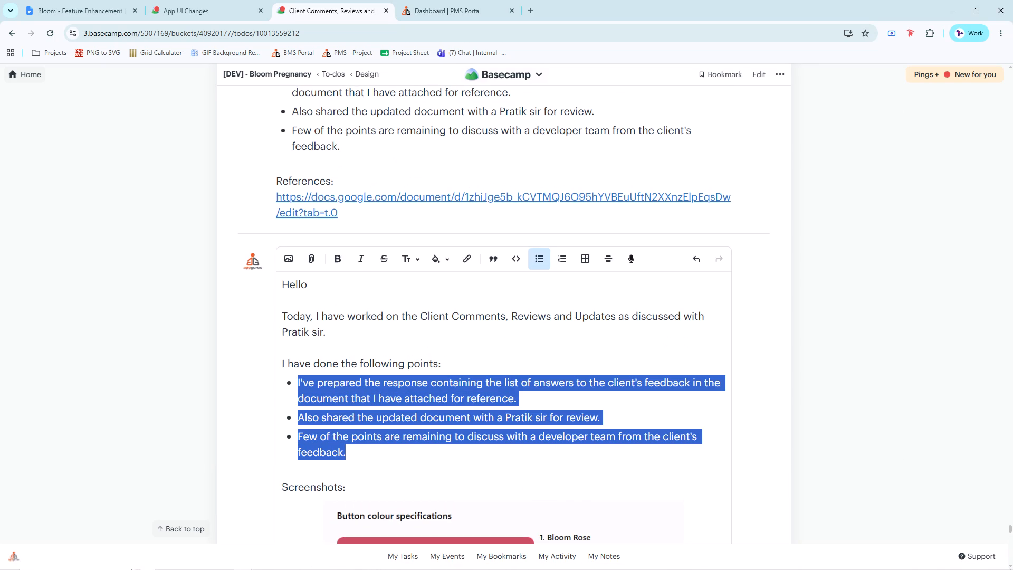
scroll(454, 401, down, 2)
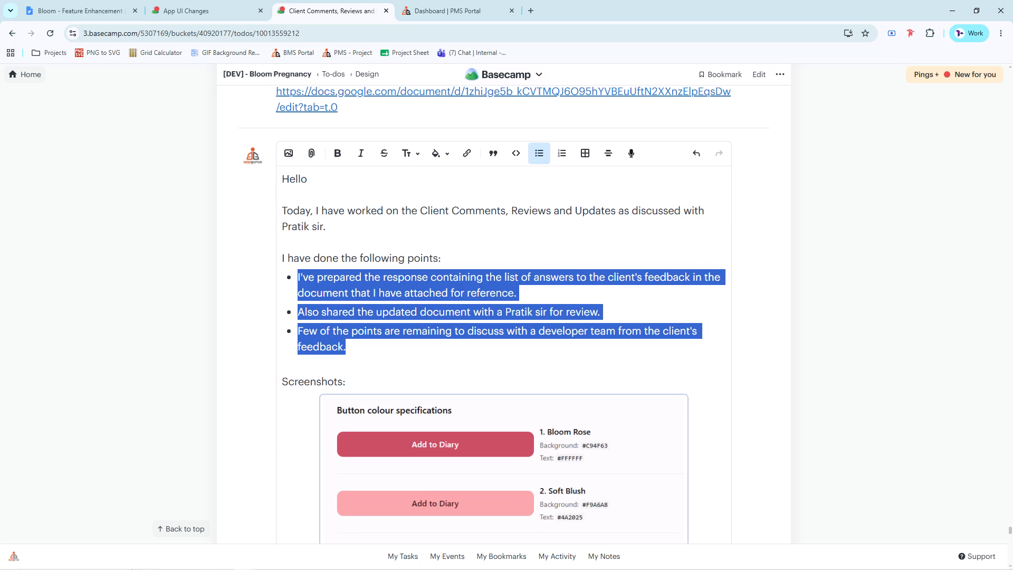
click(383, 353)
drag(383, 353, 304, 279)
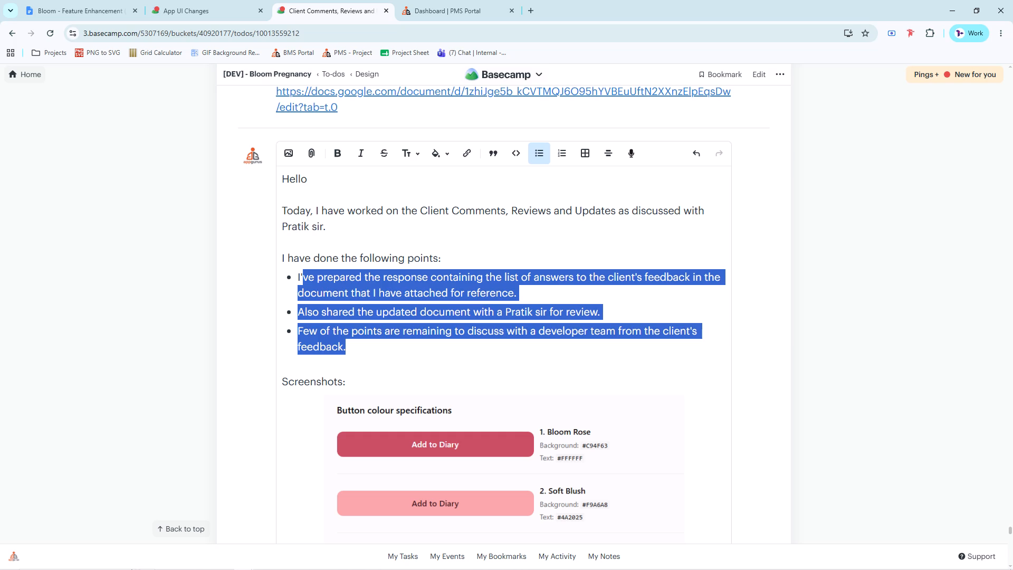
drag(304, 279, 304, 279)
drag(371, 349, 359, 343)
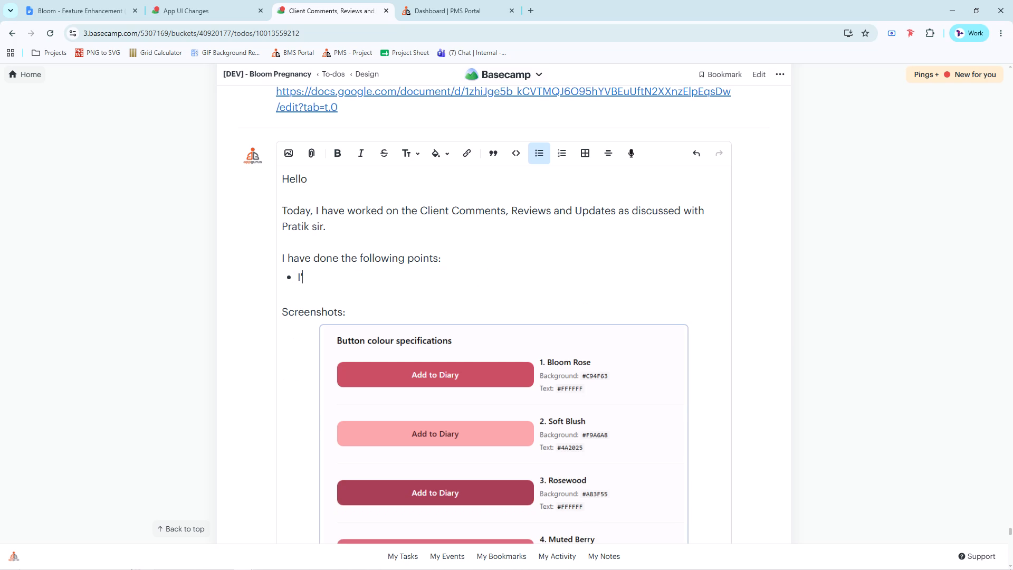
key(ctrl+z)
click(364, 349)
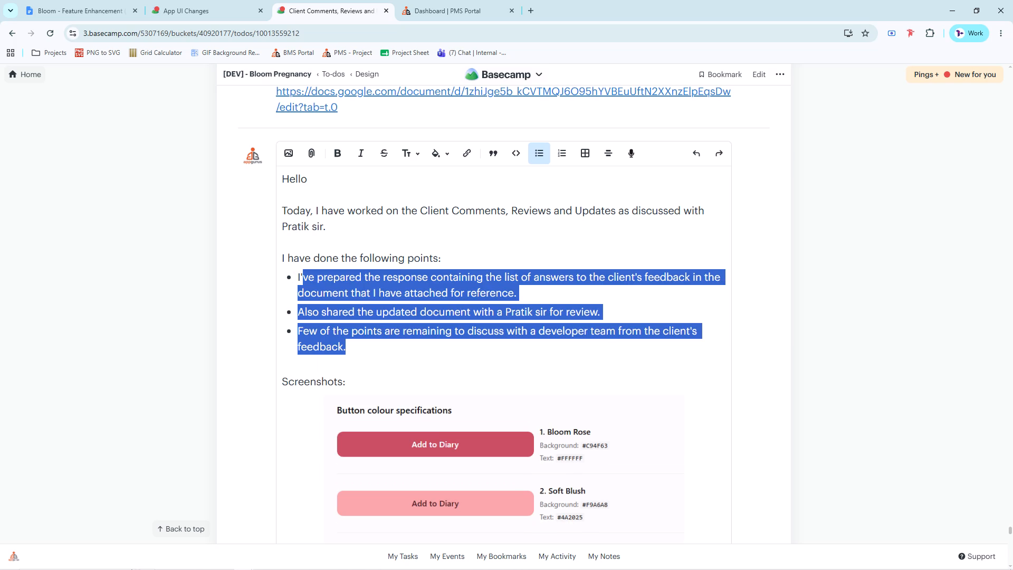
Replace the draft's three bullet points with "I've designed the different versions for the call to action button for a client review.".
drag(368, 346, 317, 281)
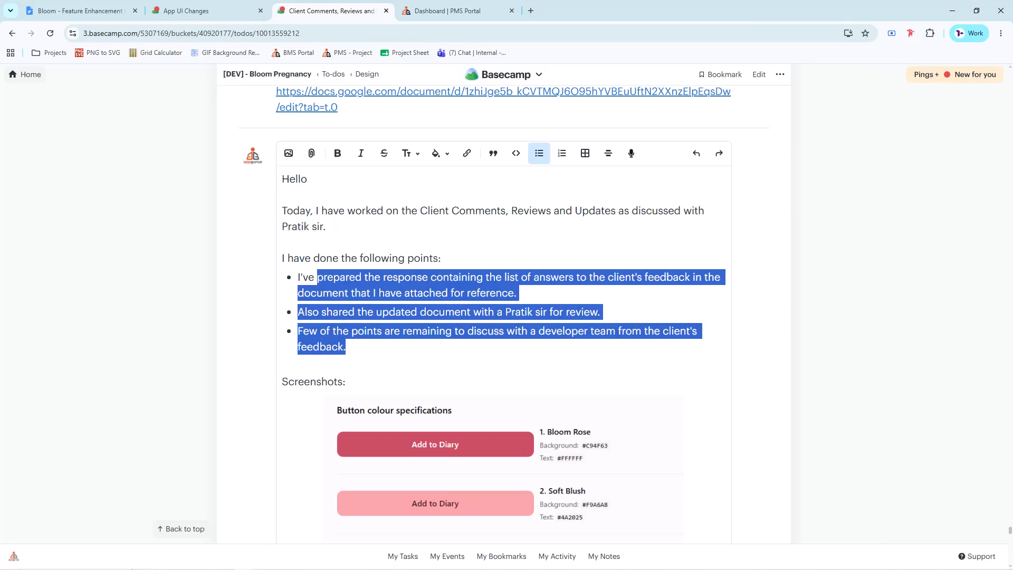
text(designed)
key(space)
text(the different version)
key(space)
key(BackSpace)
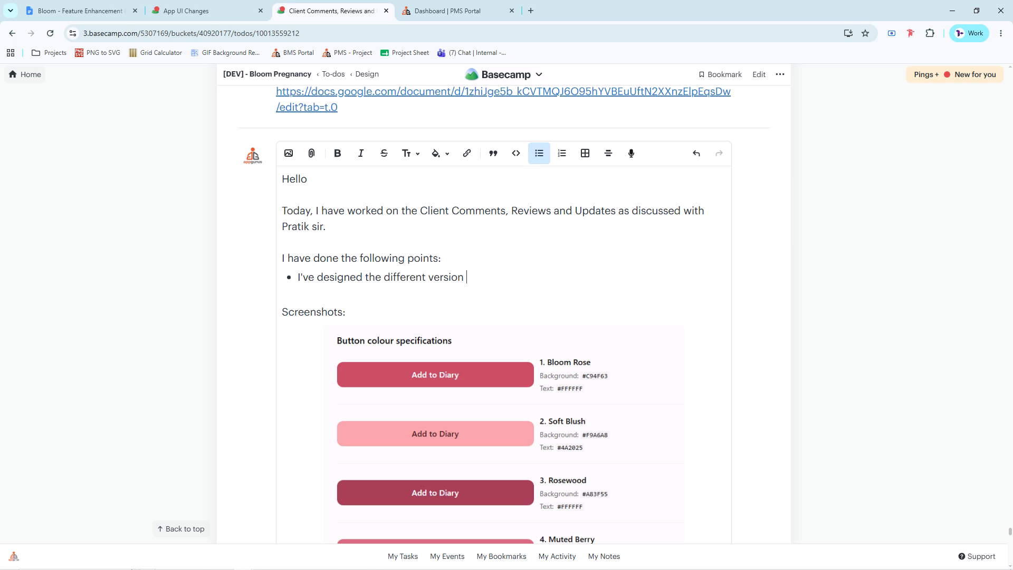
key(s)
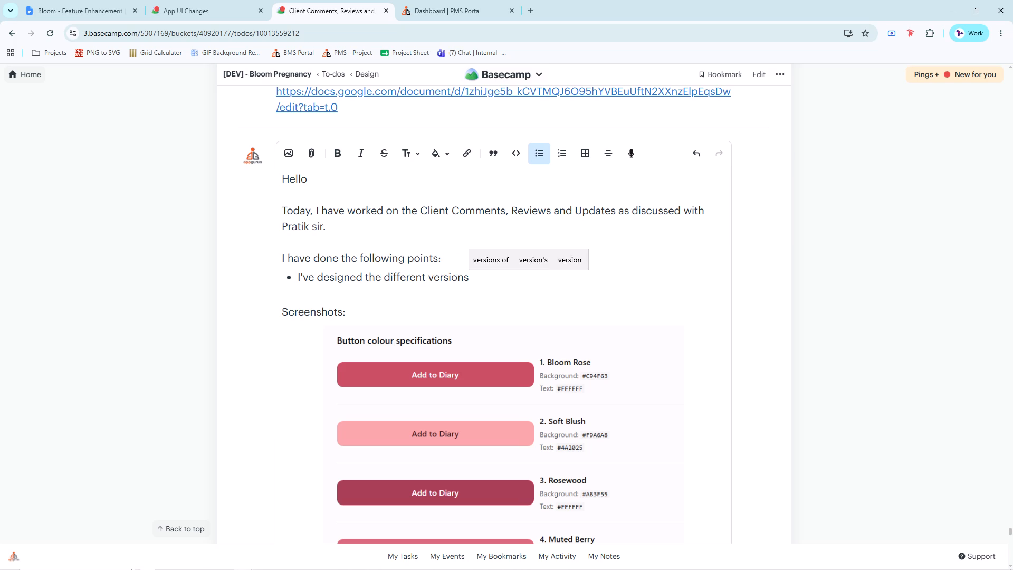
key(space)
text(for the)
key(space)
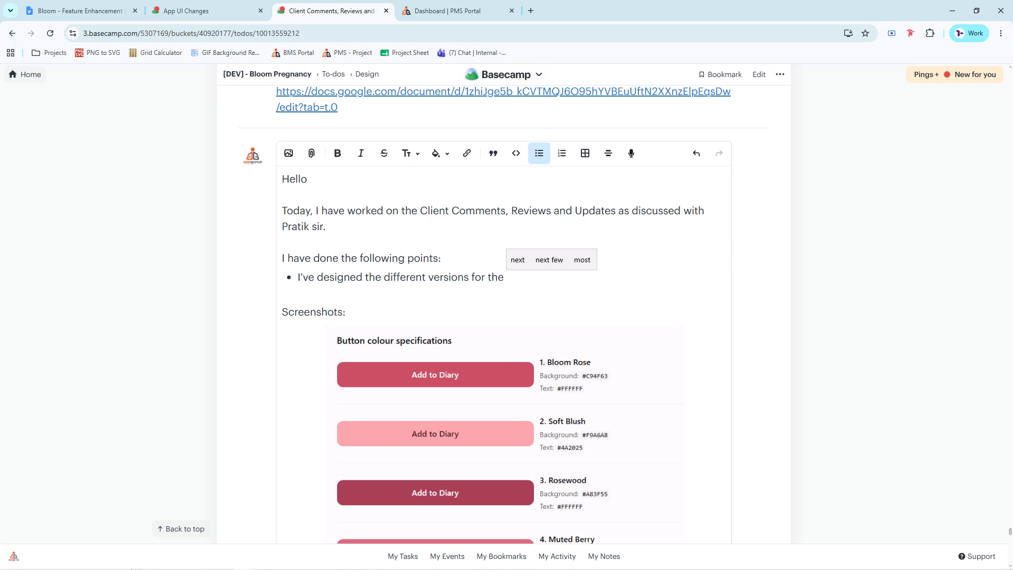
text(add t)
key(BackSpace)
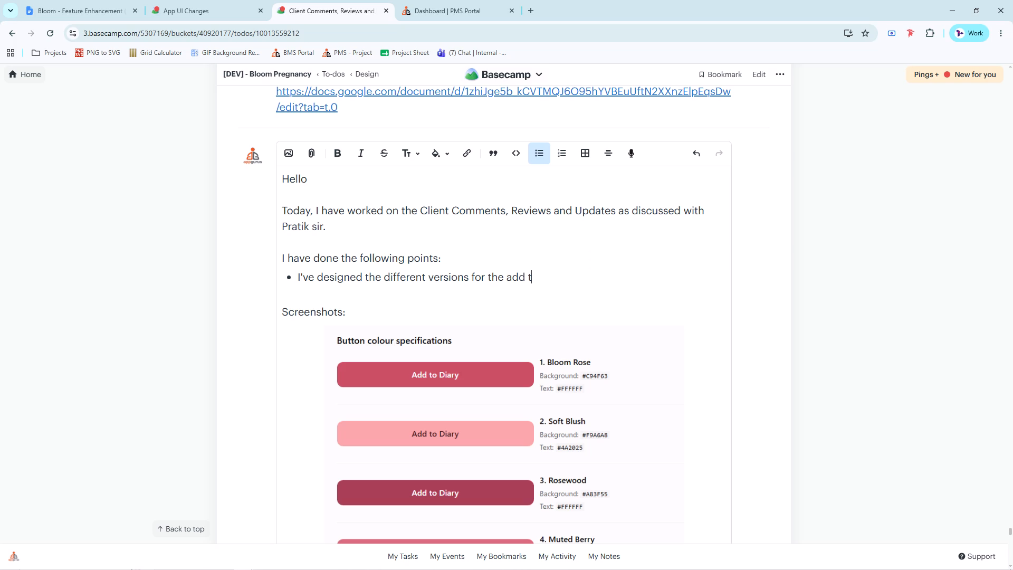
key(BackSpace)
key(BackSpace)
key(BackSpace)
key(BackSpace)
text(call to aci)
key(BackSpace)
text(tionnb)
key(BackSpace)
key(BackSpace)
key(space)
text(button fr)
key(BackSpace)
text(or c)
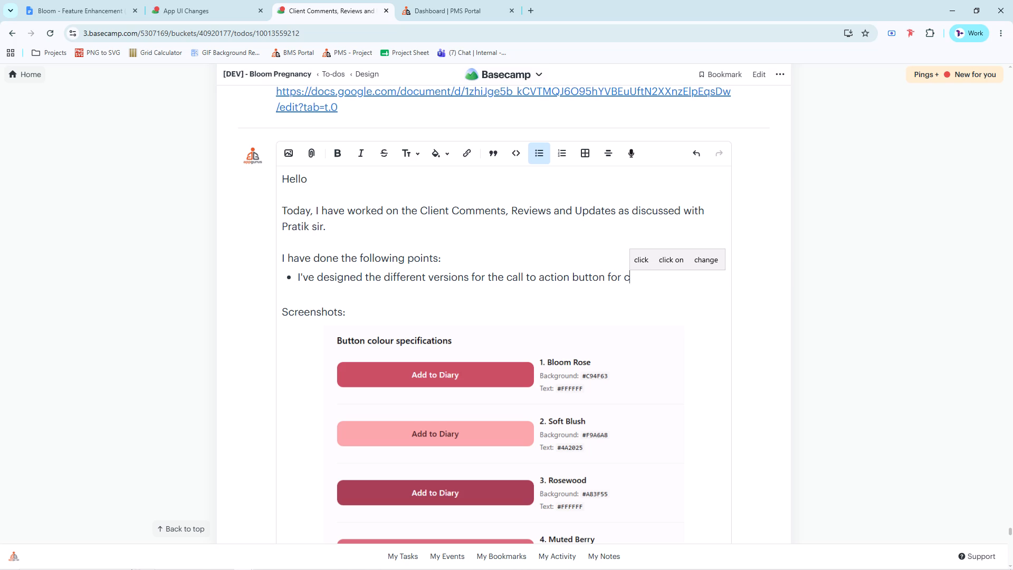
key(BackSpace)
text(a client re)
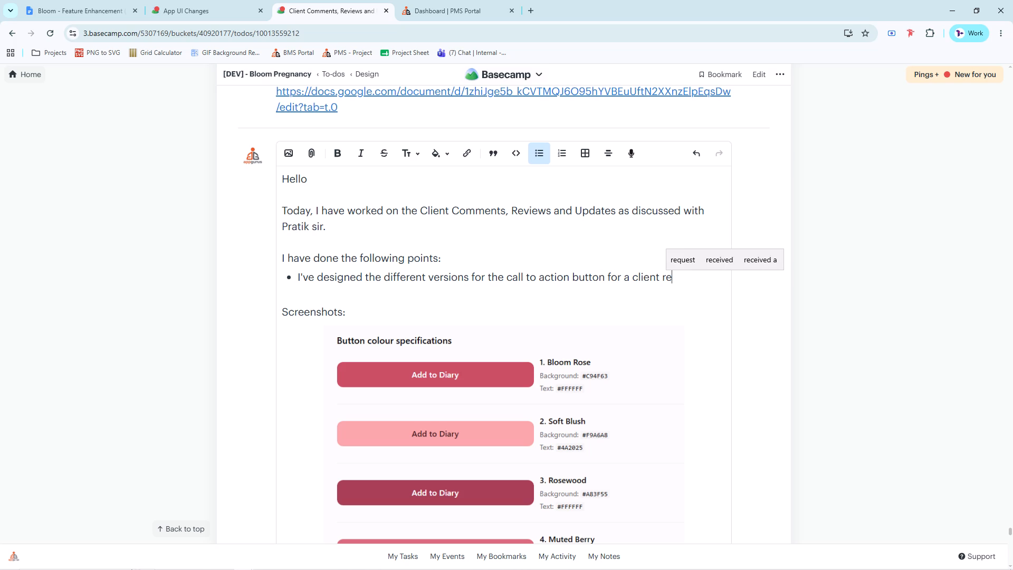
text(view)
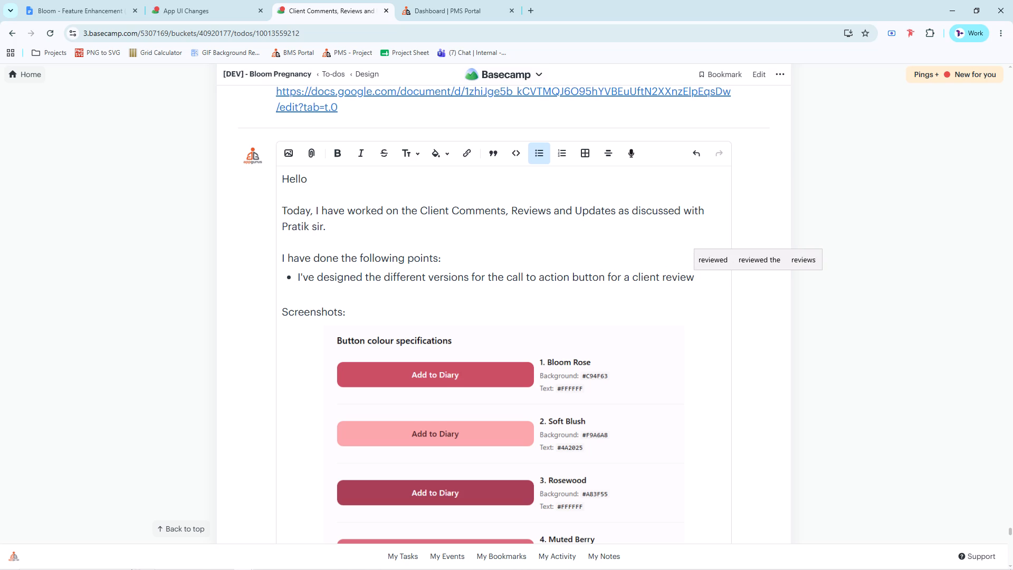
key(period)
Add a second bullet point reading "then implemented the recipe details and recipe listing screen".
key(Return)
text(then)
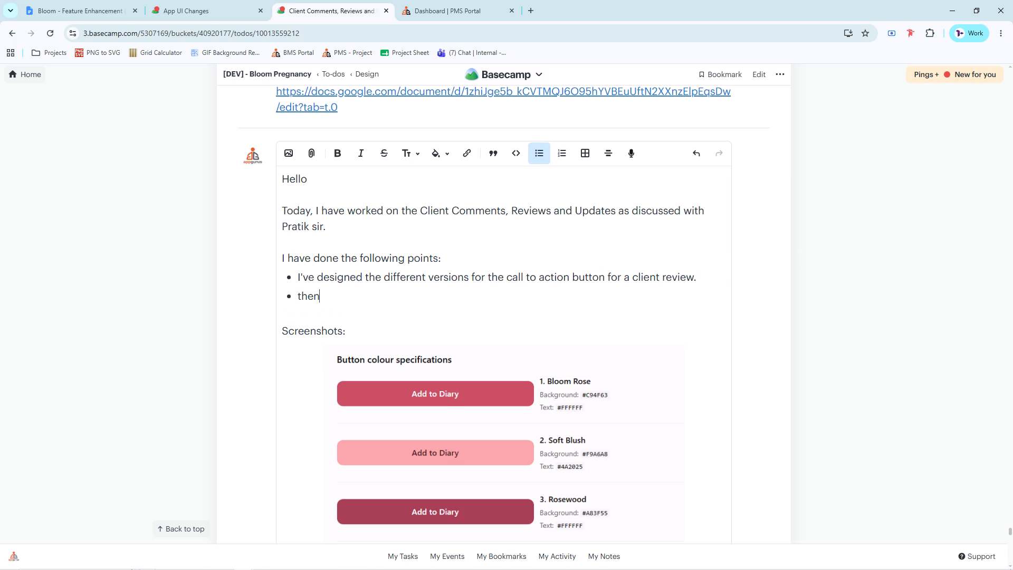
key(space)
text(implemented)
key(BackSpace)
key(BackSpace)
text(ed the)
key(space)
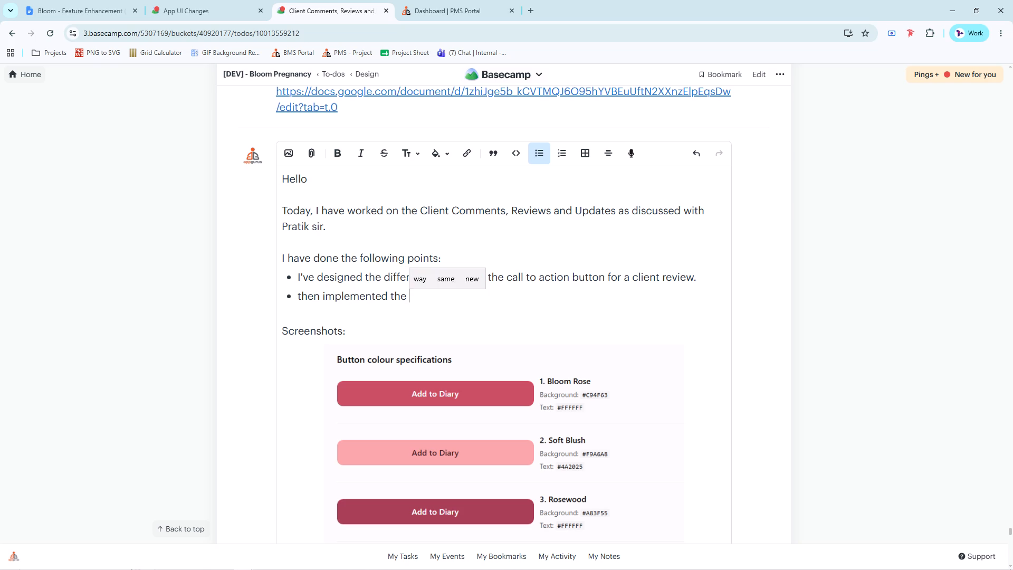
text(recipe details)
key(space)
text(and recuo)
key(BackSpace)
key(BackSpace)
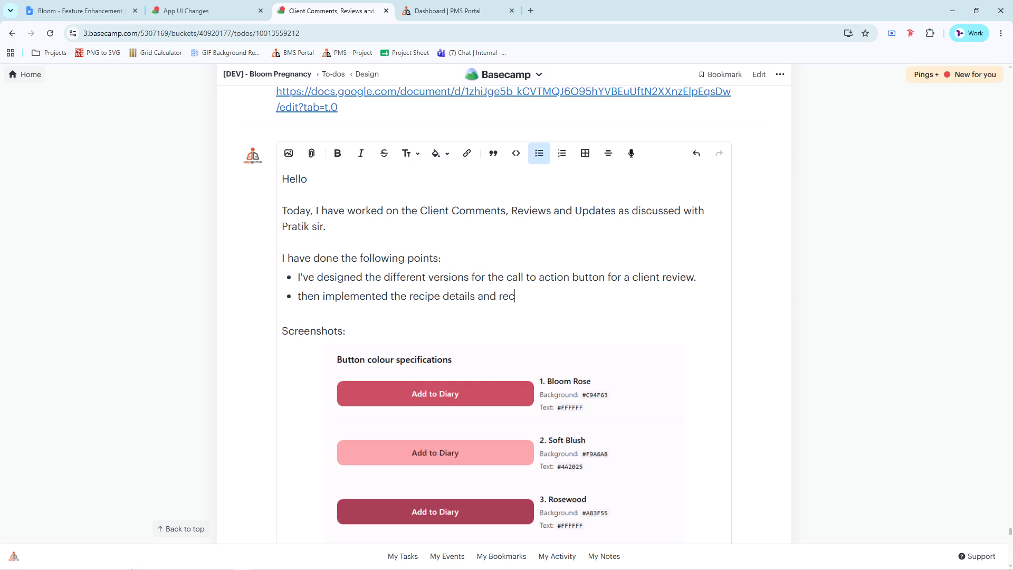
text(ipe d)
key(BackSpace)
text(listing screen)
key(space)
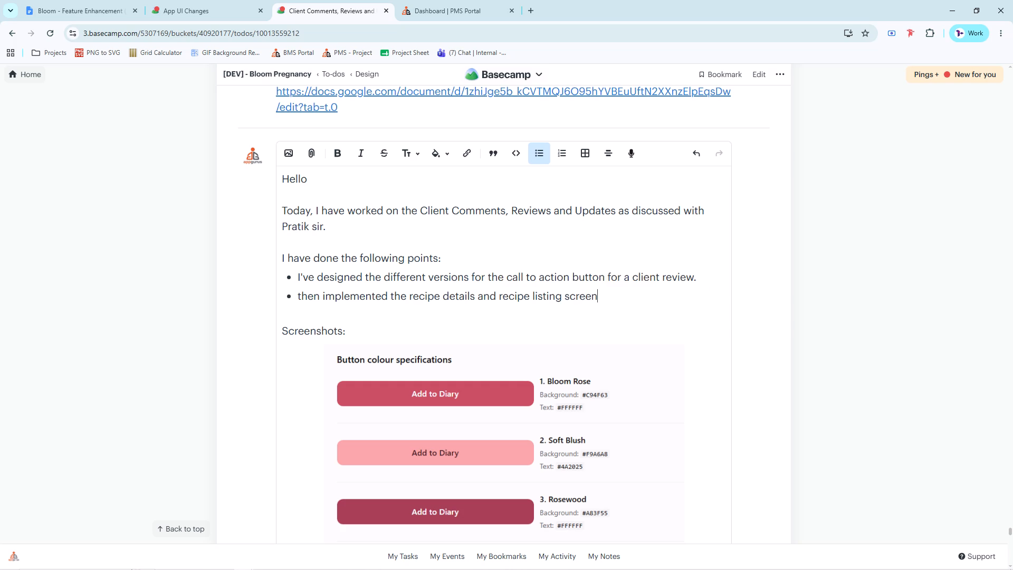
key(BackSpace)
key(space)
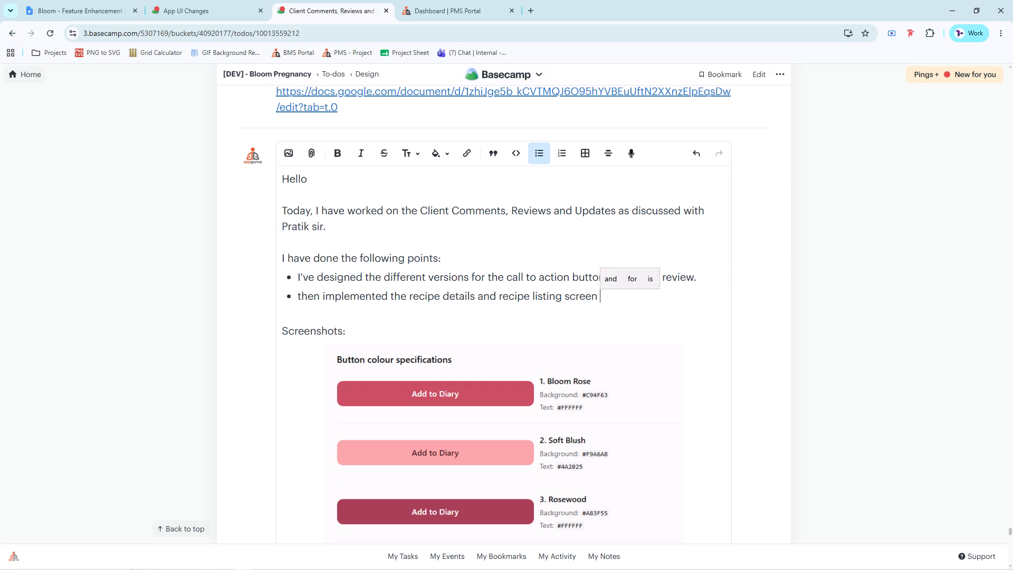
Change the beginning of the second bullet point to "Then I've implemented".
drag(301, 297, 288, 302)
key(shift+t)
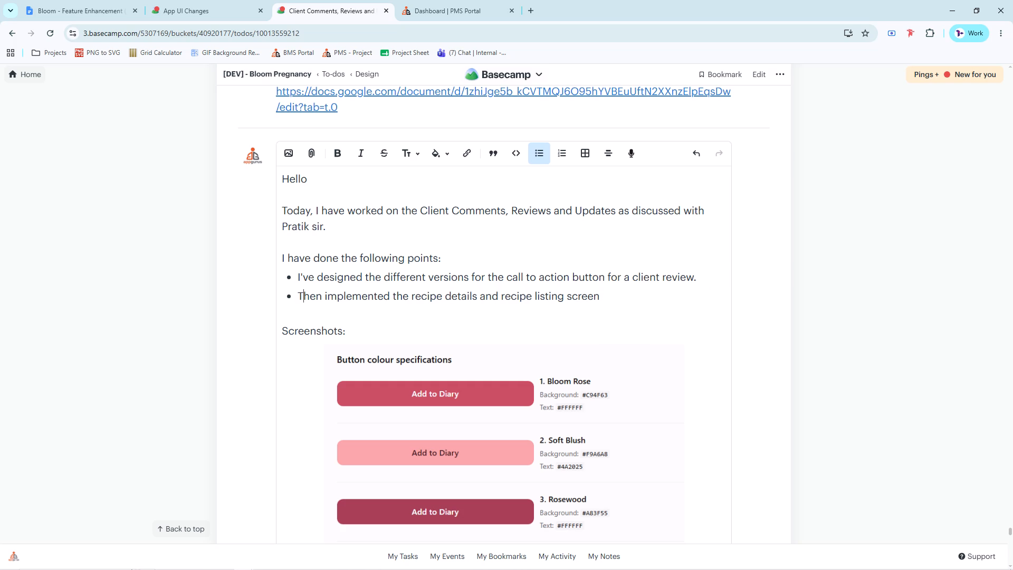
key(Right)
key(Right)
key(Right)
key(Right)
text(I've)
key(space)
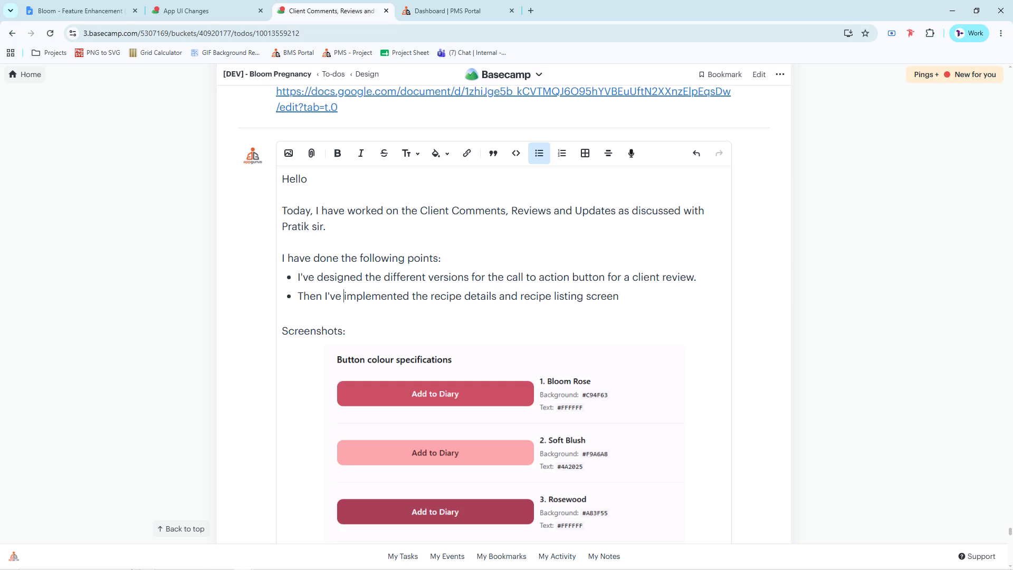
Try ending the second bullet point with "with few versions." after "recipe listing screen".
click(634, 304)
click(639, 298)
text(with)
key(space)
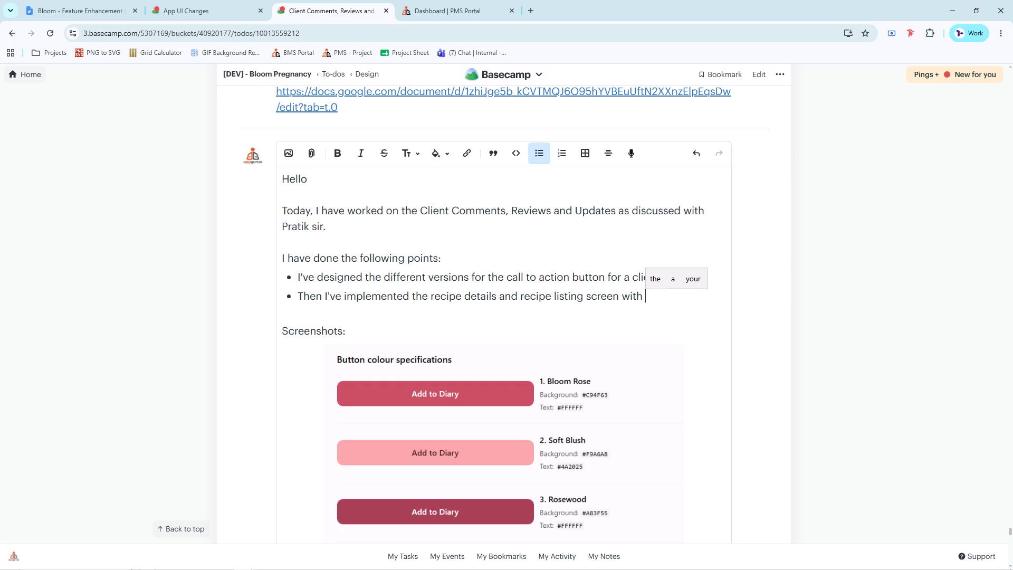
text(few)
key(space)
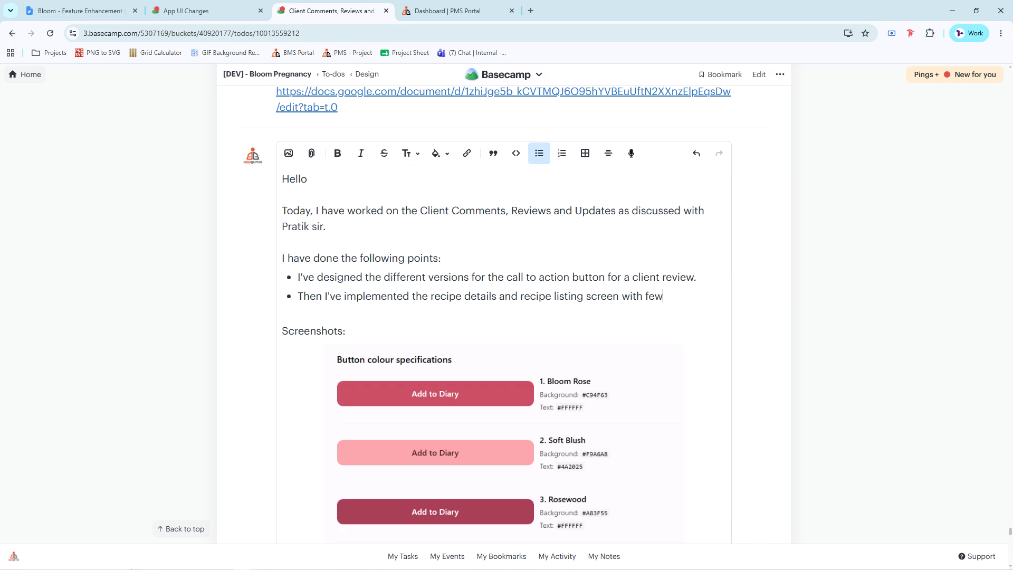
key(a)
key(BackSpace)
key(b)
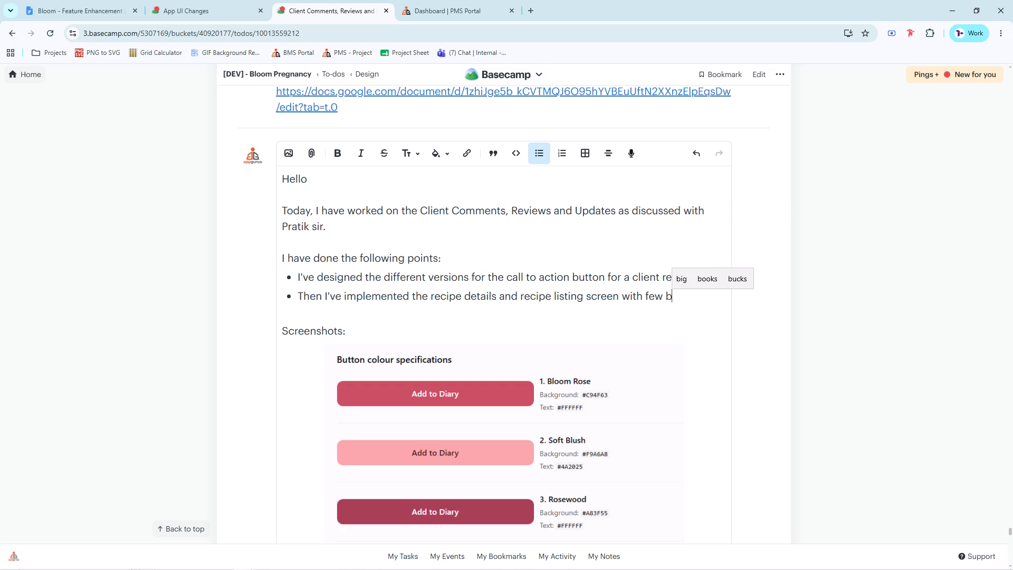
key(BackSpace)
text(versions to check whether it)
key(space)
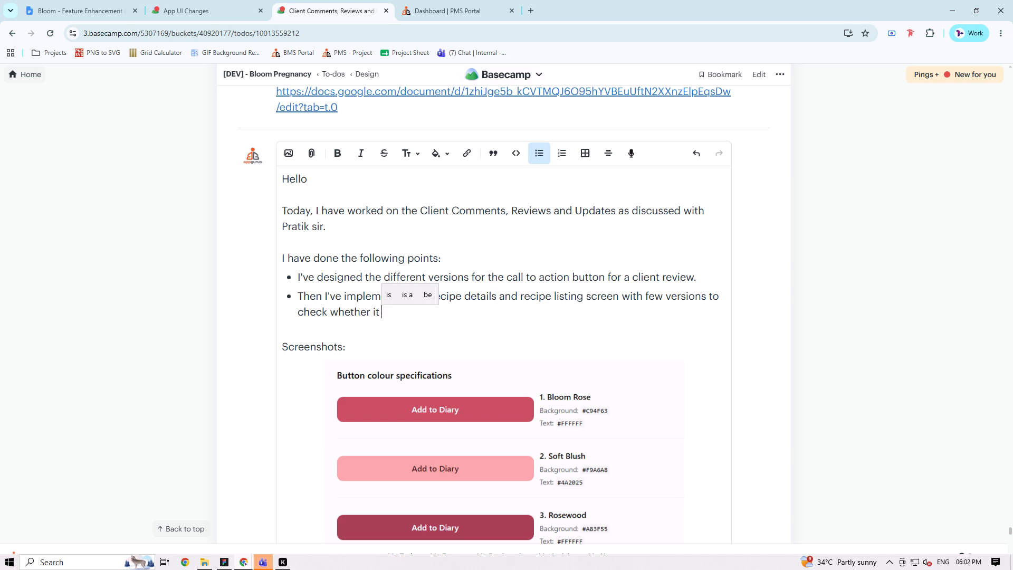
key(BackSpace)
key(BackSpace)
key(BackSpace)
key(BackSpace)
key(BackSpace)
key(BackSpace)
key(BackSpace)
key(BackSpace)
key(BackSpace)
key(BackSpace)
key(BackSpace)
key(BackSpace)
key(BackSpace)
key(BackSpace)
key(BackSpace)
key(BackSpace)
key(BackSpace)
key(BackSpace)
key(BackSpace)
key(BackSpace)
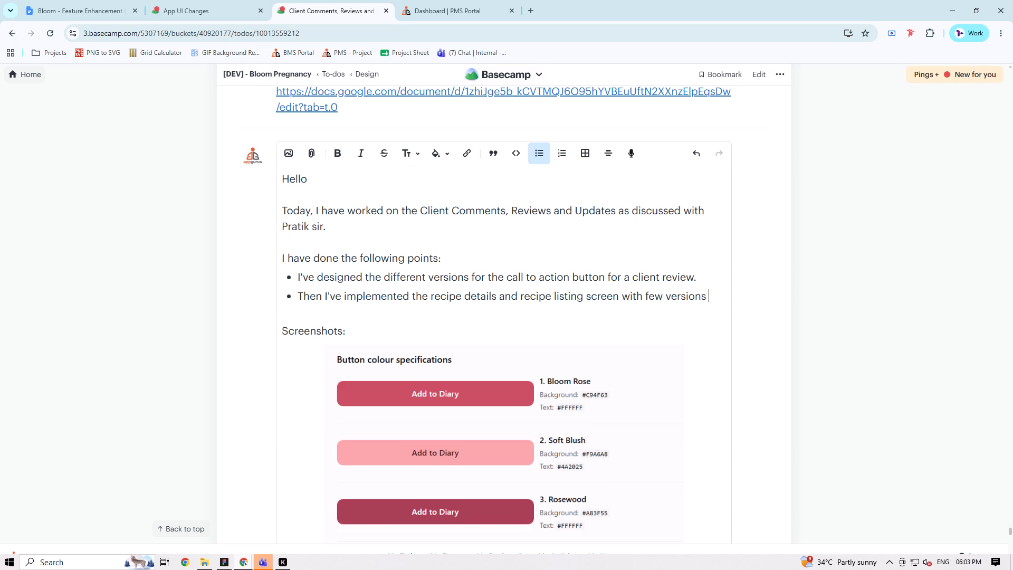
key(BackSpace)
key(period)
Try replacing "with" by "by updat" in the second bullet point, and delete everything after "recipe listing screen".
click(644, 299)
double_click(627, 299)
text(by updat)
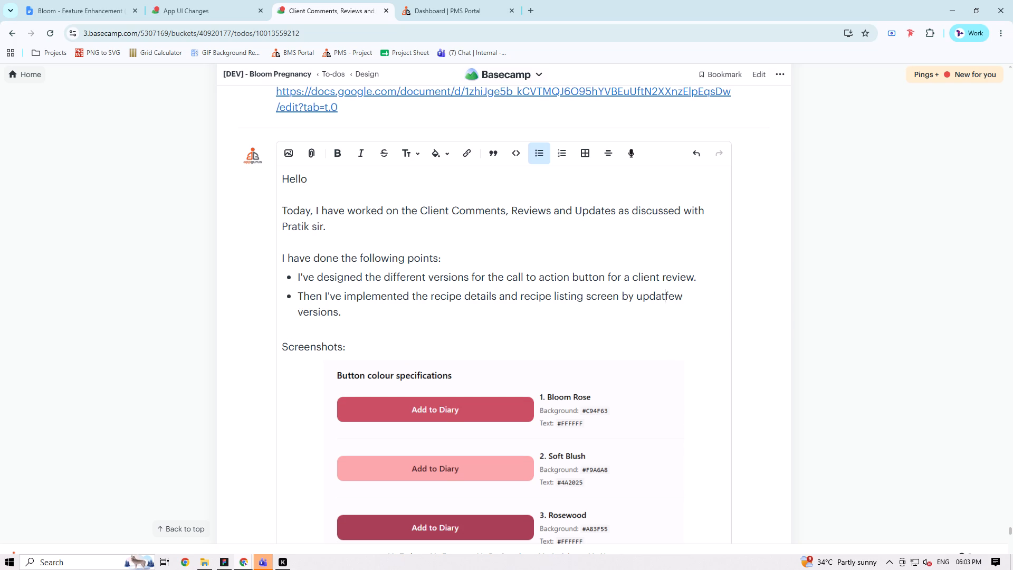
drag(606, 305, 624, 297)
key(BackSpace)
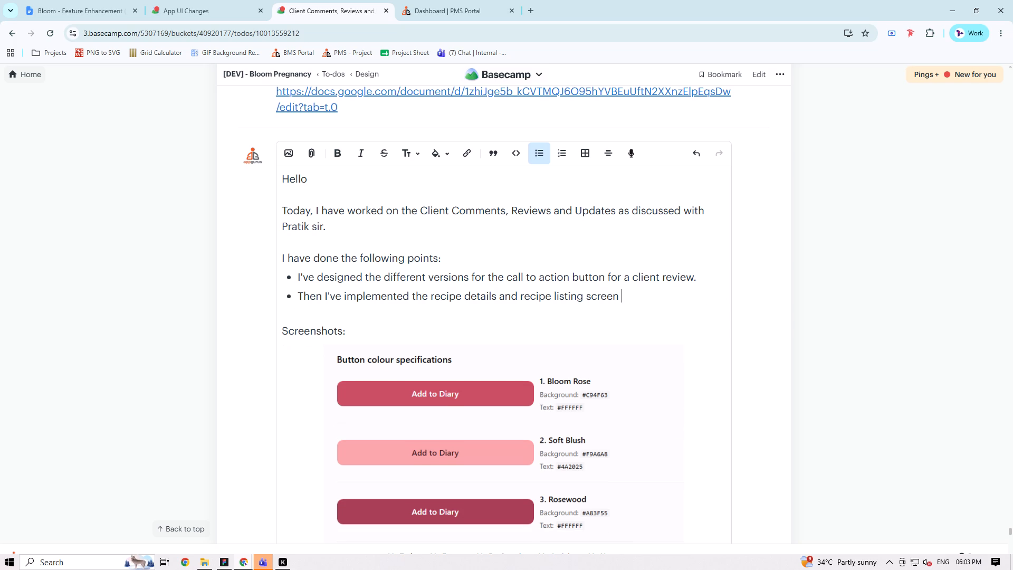
Insert "button UI in" after "implemented" in the second bullet point, end it with a period and start a third bullet point.
click(411, 297)
text(button)
key(space)
text(UI in th)
key(BackSpace)
key(BackSpace)
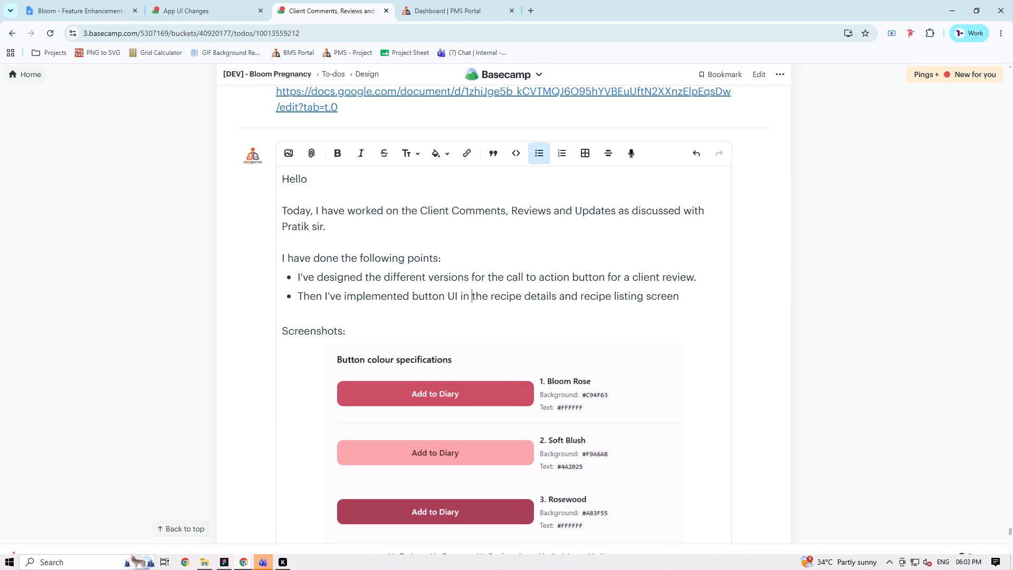
click(691, 294)
key(BackSpace)
key(period)
key(Return)
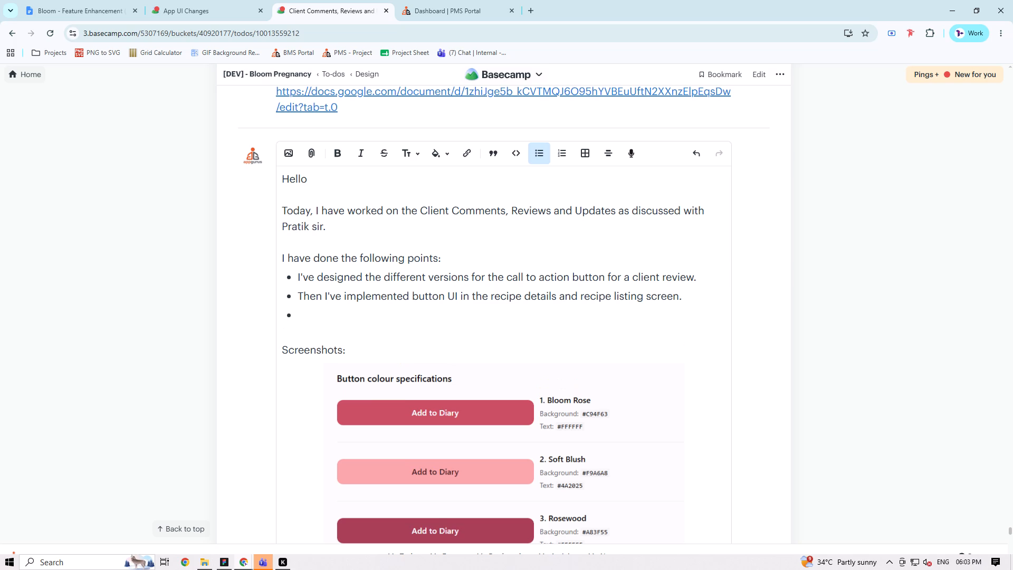
Replace "implemented" with "designed the" in the second bullet point.
scroll(624, 307, down, 3)
scroll(429, 298, up, 5)
double_click(379, 397)
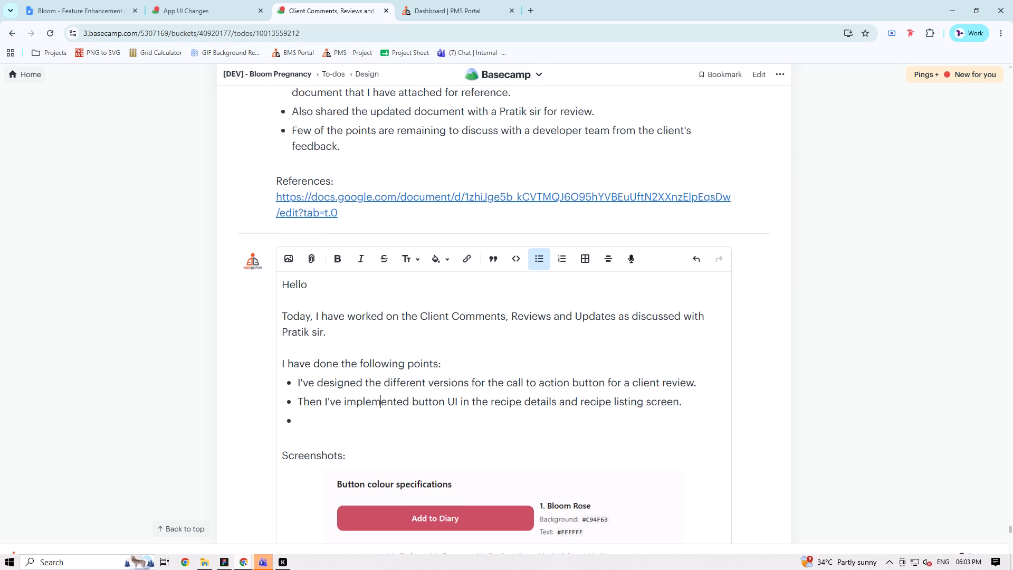
text(rede)
key(BackSpace)
key(BackSpace)
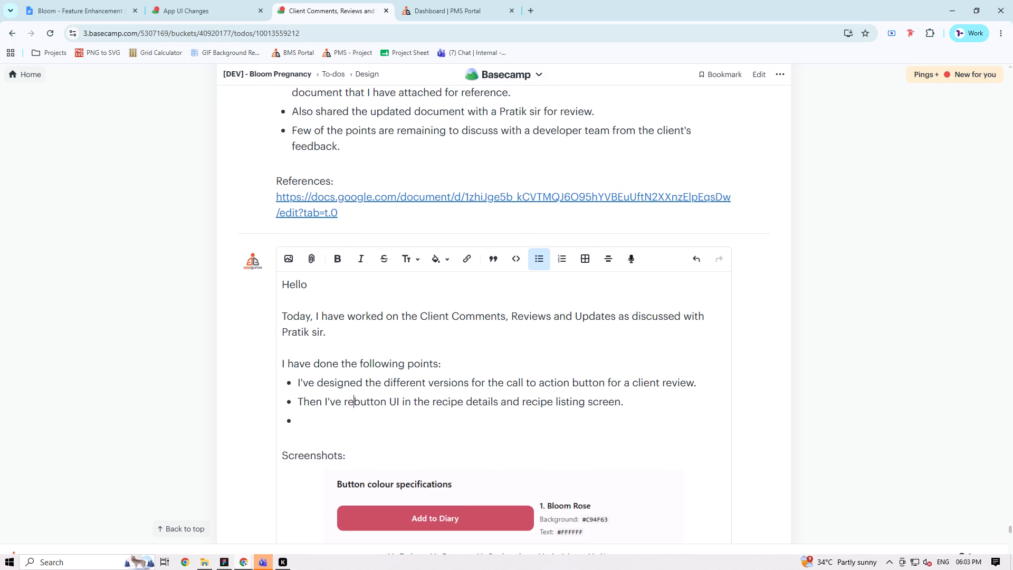
key(BackSpace)
key(BackSpace)
text(designed)
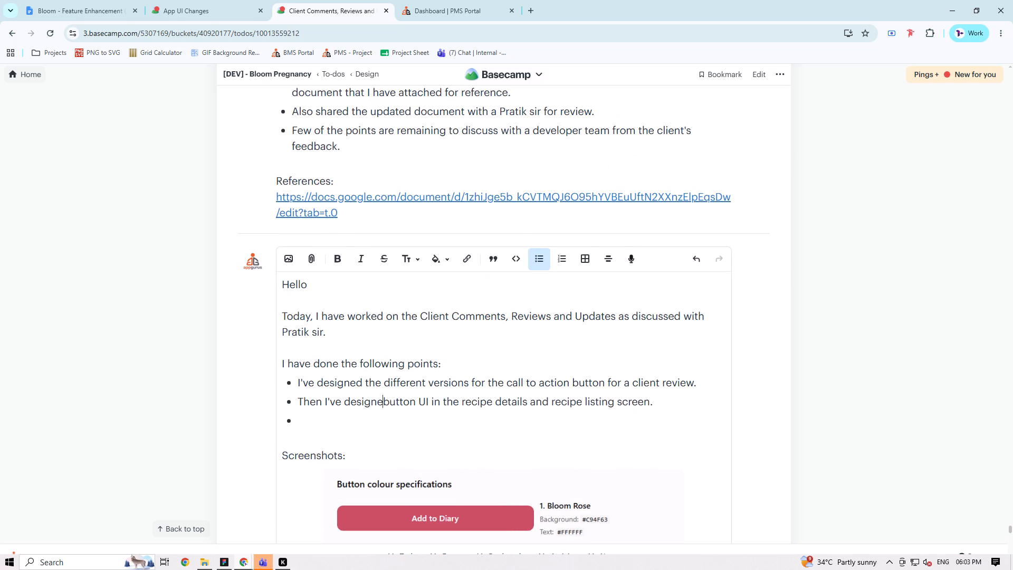
key(space)
text(the)
key(space)
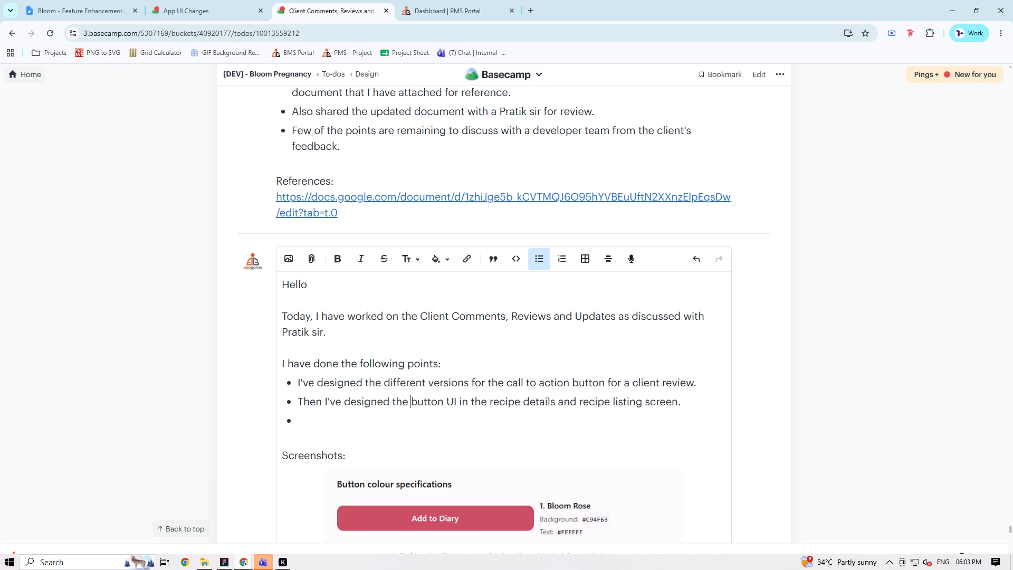
Review the screenshots attached in the comment draft for work to mention in the third bullet point.
click(379, 419)
scroll(379, 419, down, 3)
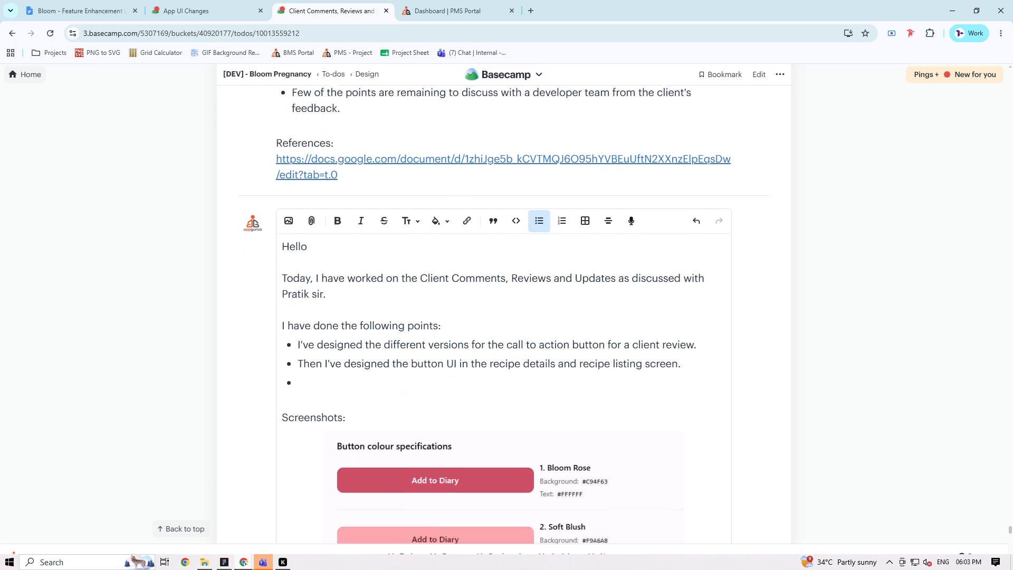
scroll(384, 419, down, 8)
scroll(385, 420, down, 20)
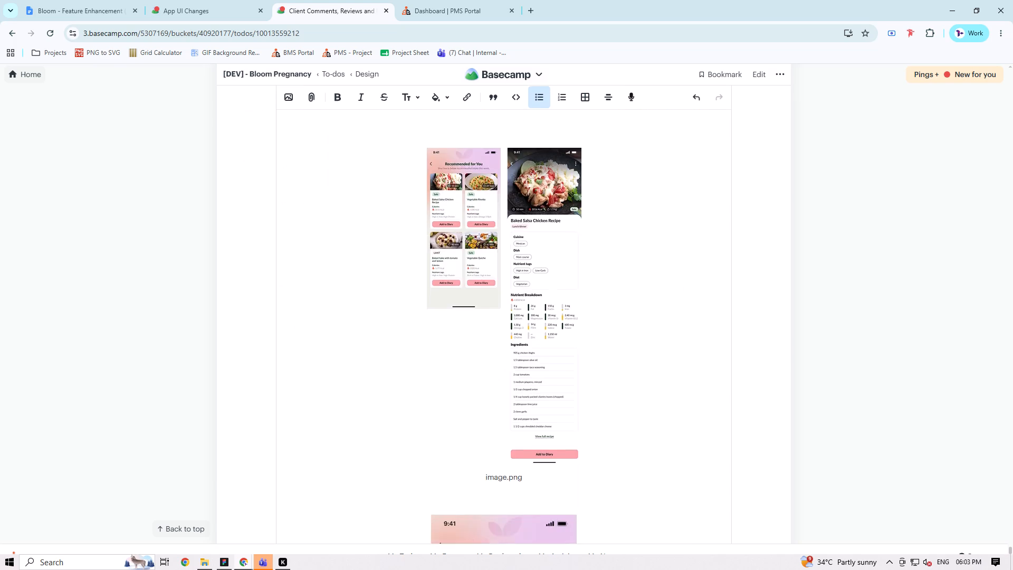
scroll(384, 418, down, 1)
scroll(384, 417, up, 20)
scroll(384, 417, up, 3)
scroll(374, 409, down, 1)
scroll(374, 409, up, 3)
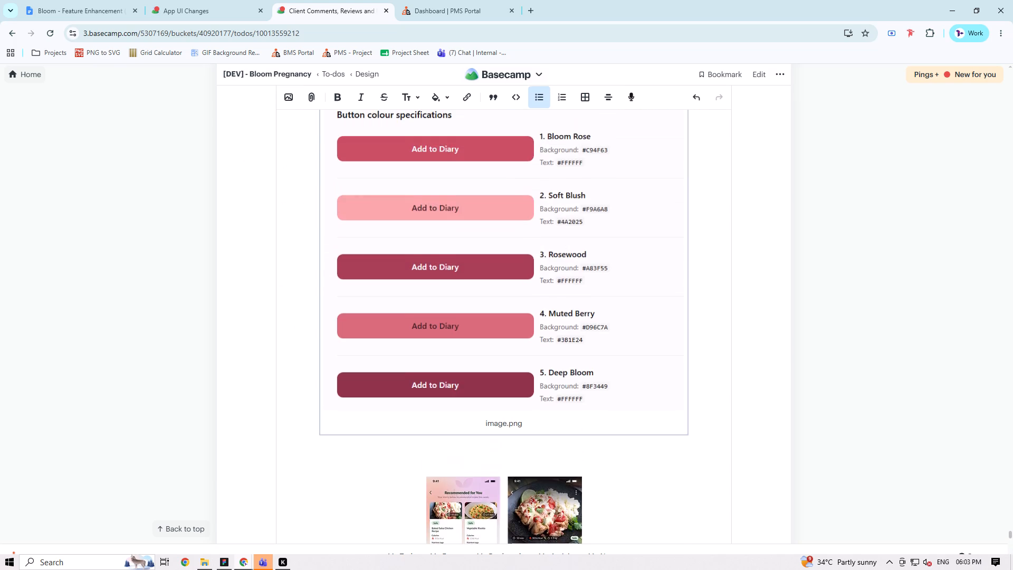
scroll(386, 406, up, 6)
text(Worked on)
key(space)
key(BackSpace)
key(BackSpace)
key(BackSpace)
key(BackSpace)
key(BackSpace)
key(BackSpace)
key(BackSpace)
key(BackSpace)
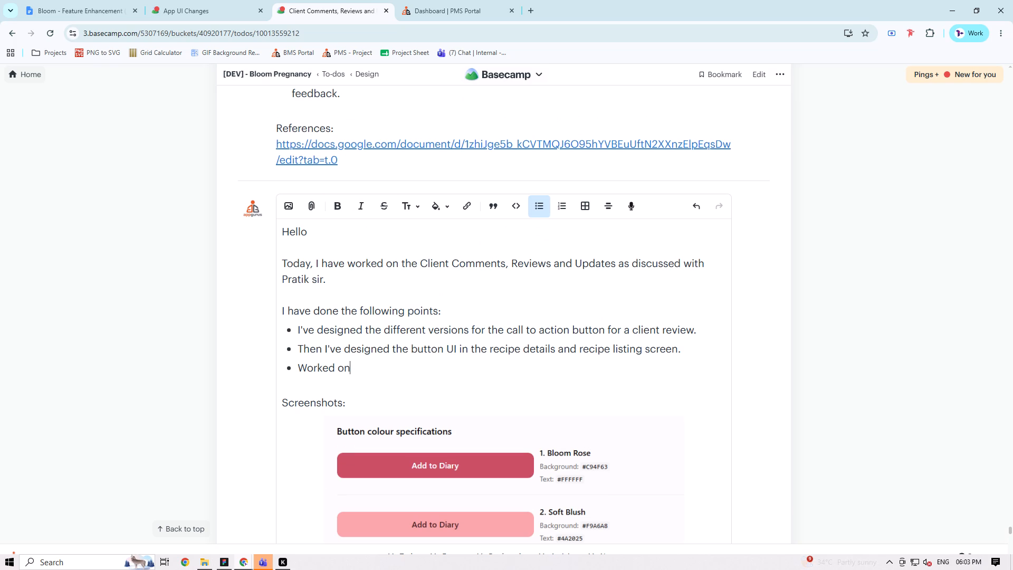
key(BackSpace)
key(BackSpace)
Write the third bullet point as "Explored few tools to convert PNG to SVG".
text(Explored)
key(space)
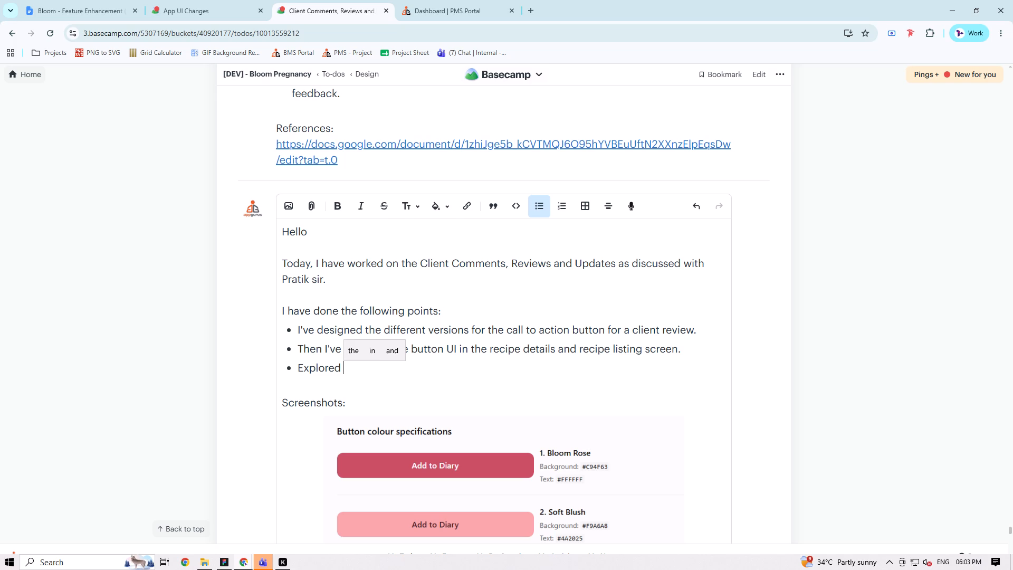
text(few)
key(space)
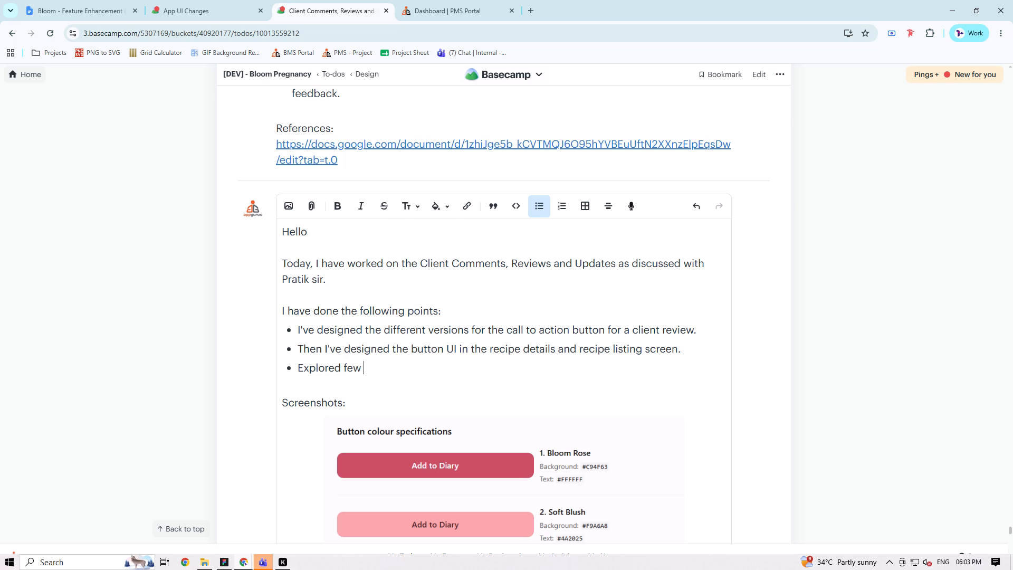
text(tools to com)
key(BackSpace)
text(nvert to)
key(BackSpace)
key(BackSpace)
text(PNG tp)
key(BackSpace)
text(o SVG.)
key(Return)
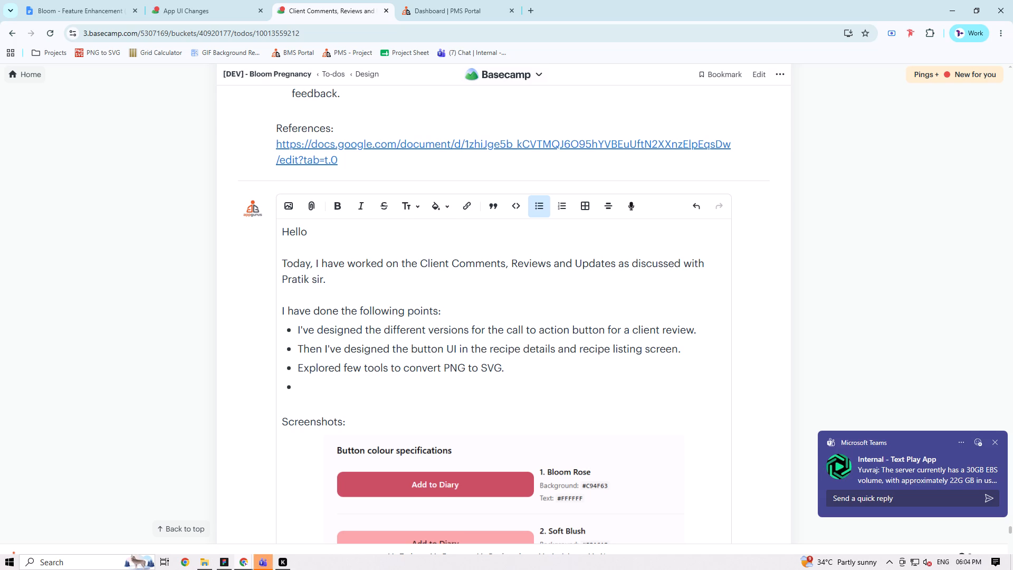
key(BackSpace)
key(BackSpace)
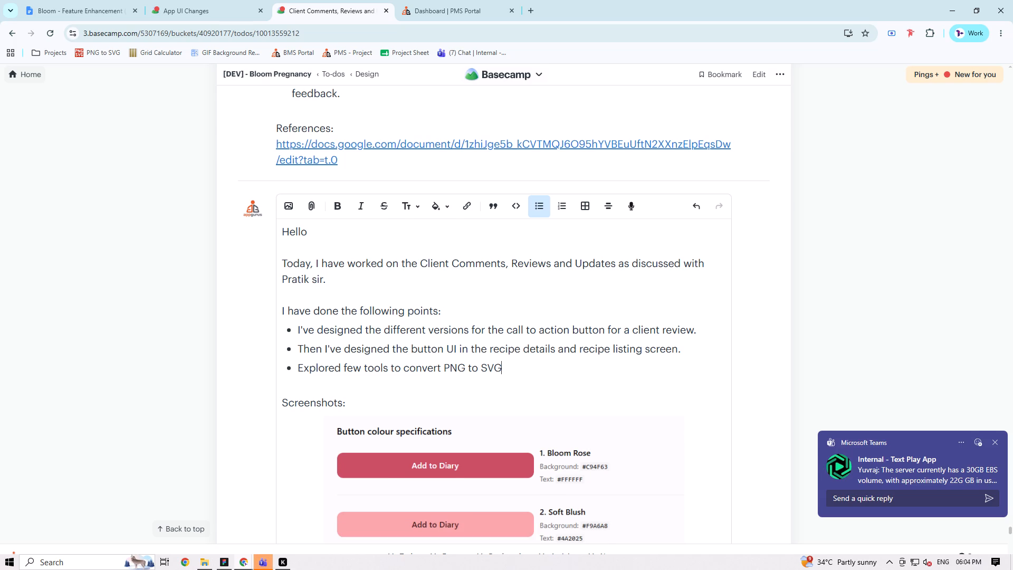
Insert "an image of the meals on the empty state screen" after "convert" in the third bullet point.
click(442, 367)
key(space)
text(an image of the)
key(space)
key(e)
key(BackSpace)
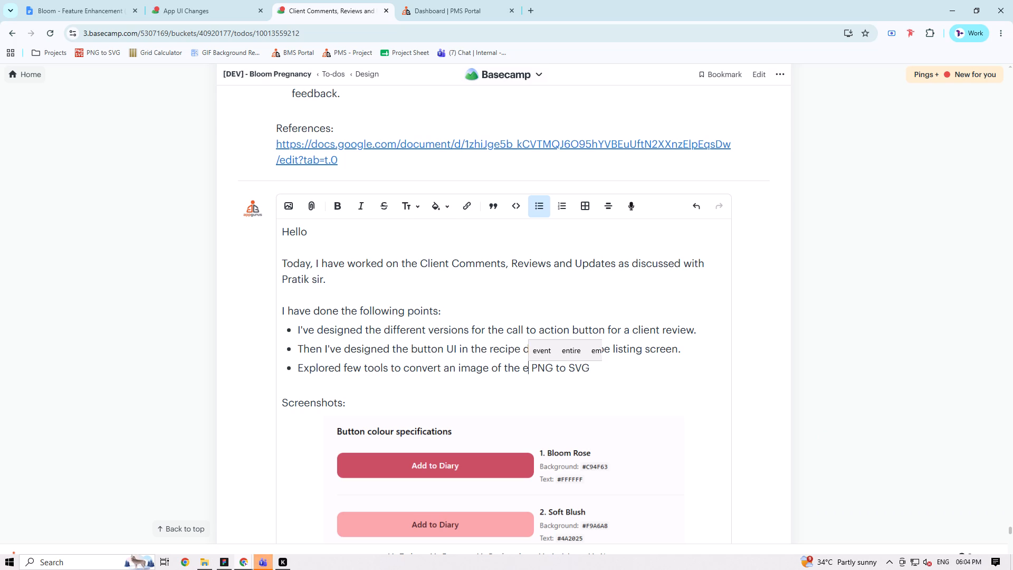
text(meals on the empty sc)
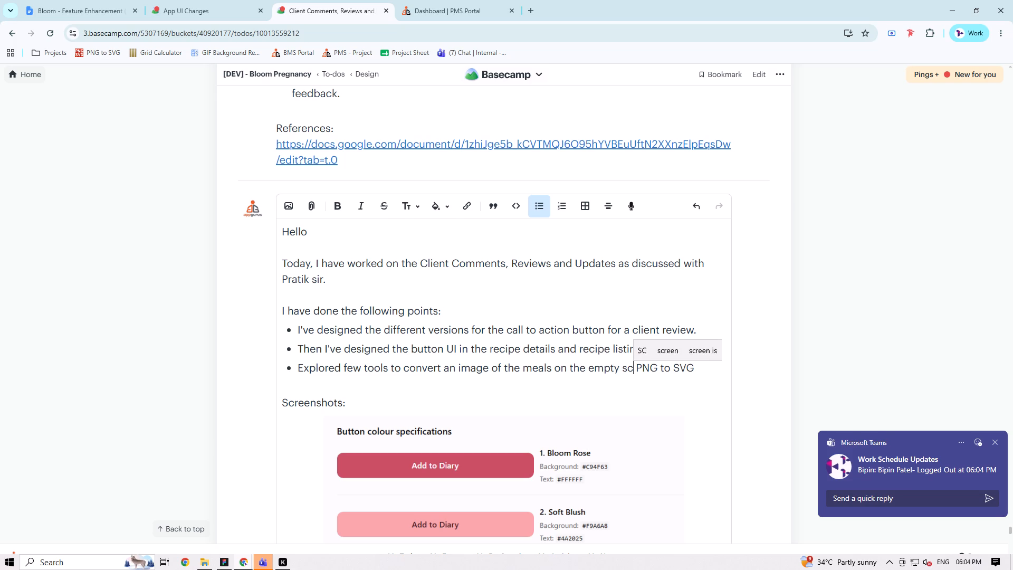
key(BackSpace)
text(tate screen)
key(space)
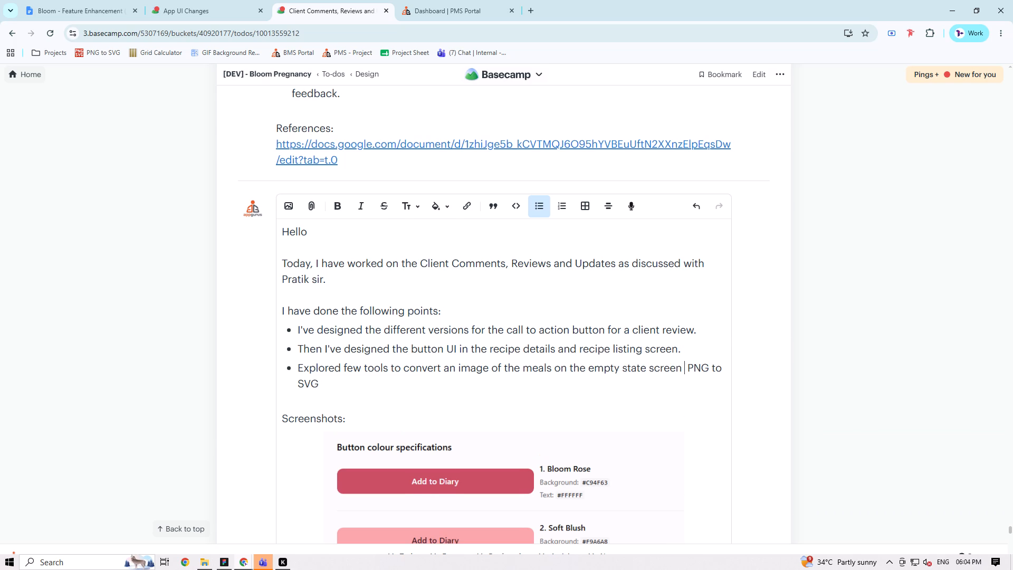
key(BackSpace)
Reword the third bullet point's inserted phrase to "an image of the meal for the empty state screen".
double_click(562, 366)
text(for)
key(space)
click(685, 368)
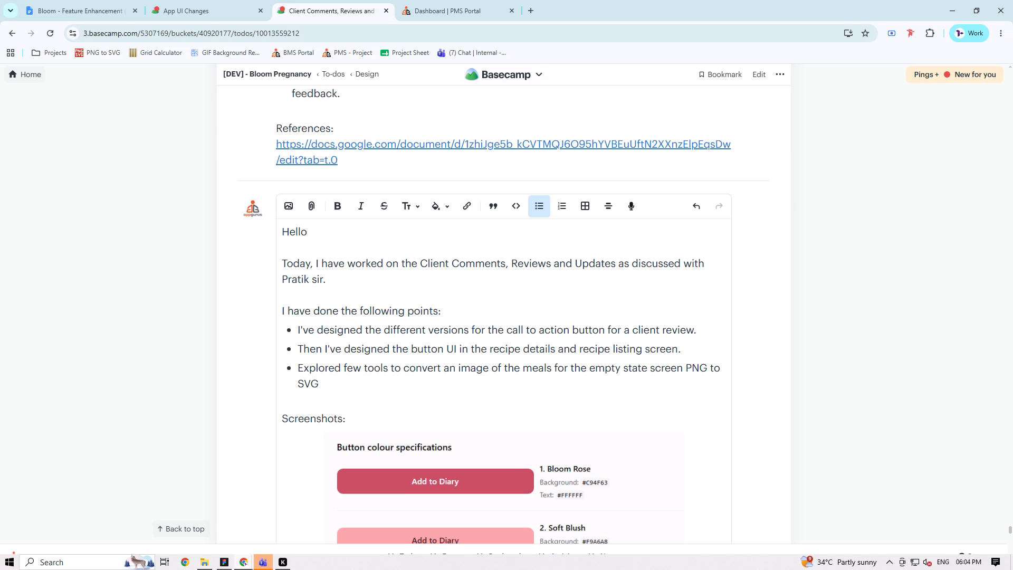
click(629, 379)
click(686, 368)
double_click(532, 373)
click(552, 369)
key(BackSpace)
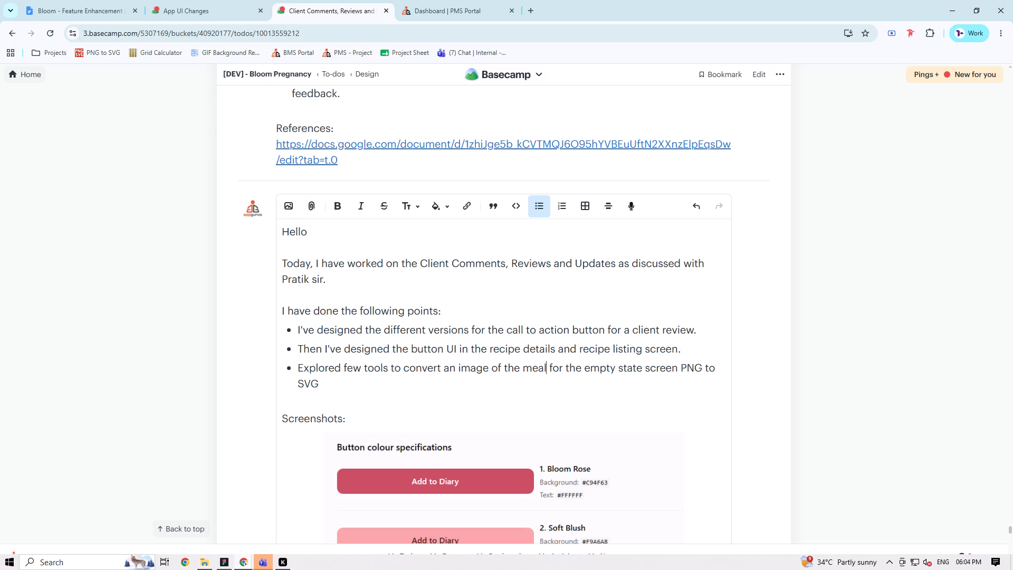
Insert "of" between "empty state screen" and "PNG to SVG" in the third bullet point.
click(678, 368)
key(space)
text(of)
key(space)
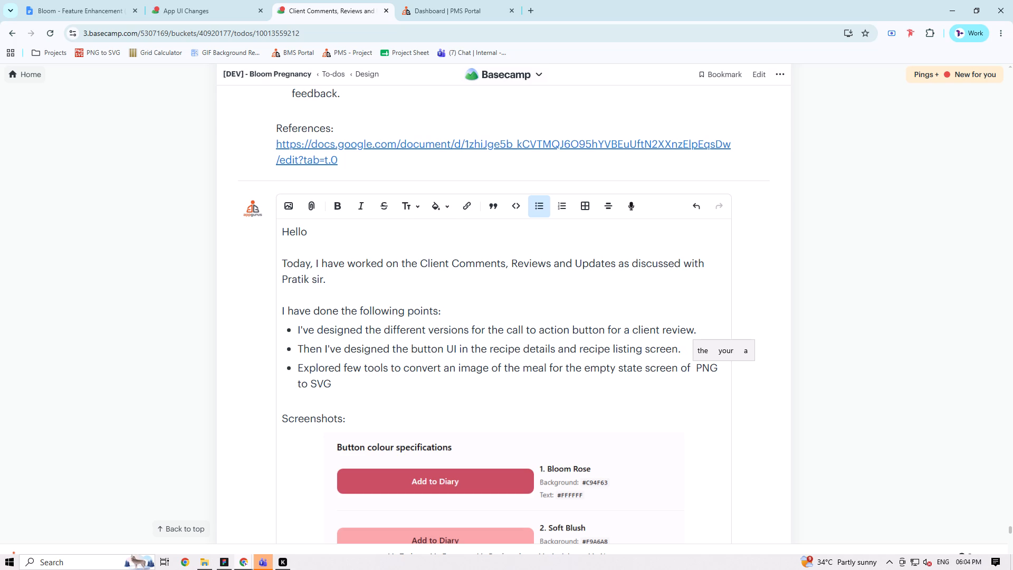
key(shift+p)
key(BackSpace)
Insert "Recommended for You screen" after "empty state screen of" in the third bullet point.
text(Recommended for uy)
key(BackSpace)
key(BackSpace)
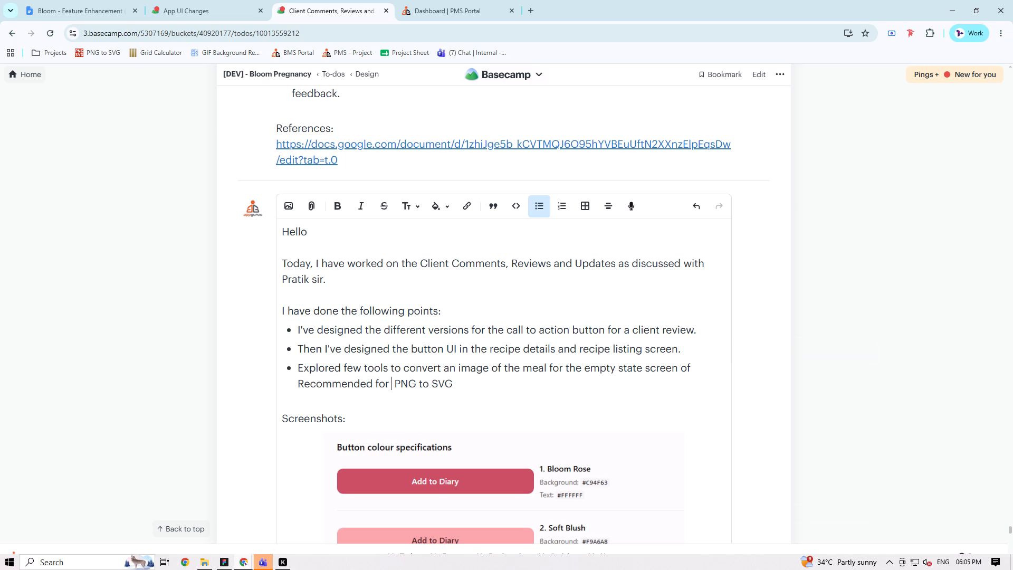
text(You screen)
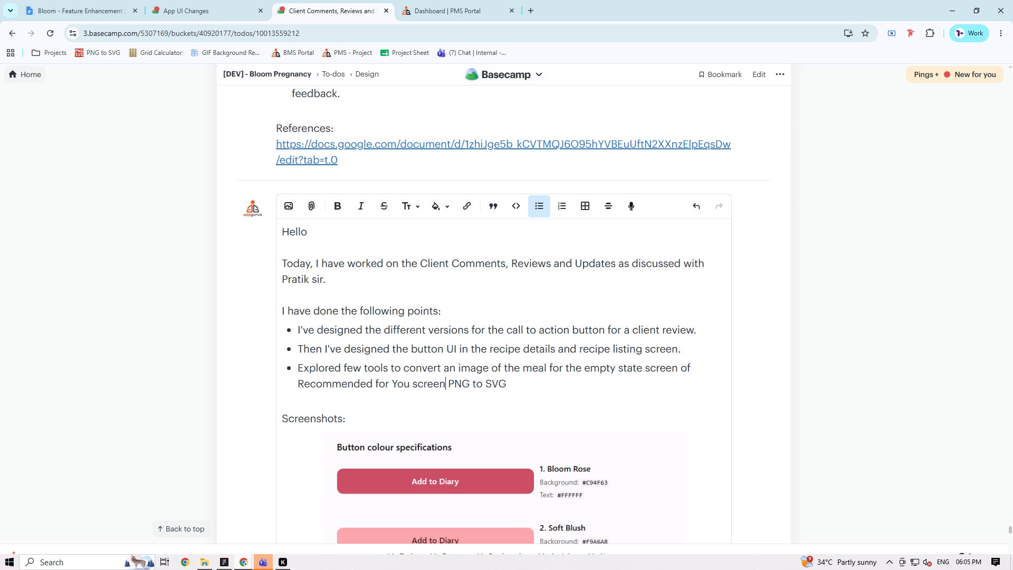
Cut "PNG to SVG" from the end of the third bullet point and insert "to SVG" after "convert an image".
click(469, 382)
drag(515, 382, 492, 383)
drag(492, 383, 447, 384)
key(ctrl+x)
click(490, 367)
text(to SVG)
key(space)
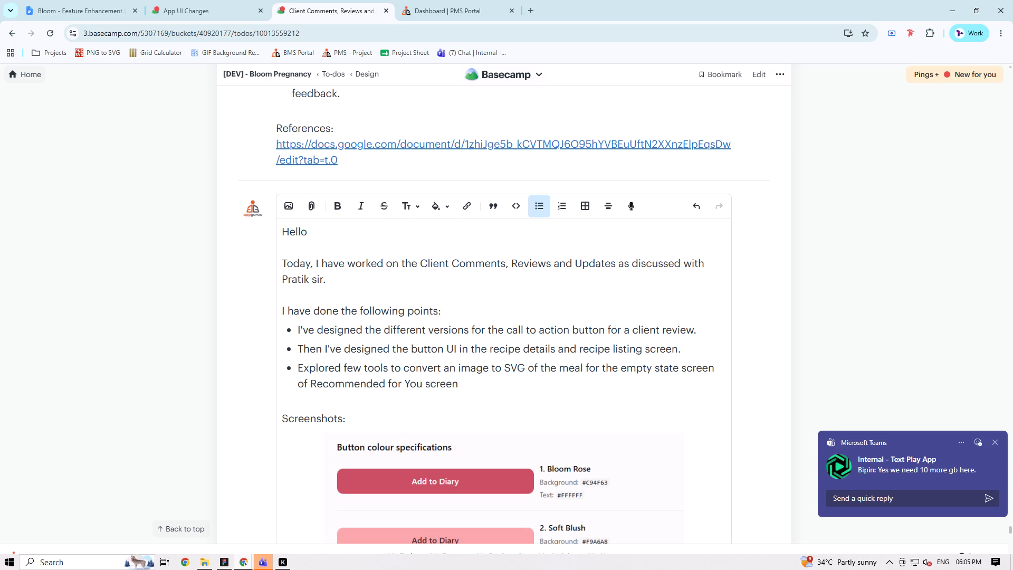
Remove "of the meal" from the third bullet point.
click(584, 377)
click(585, 372)
key(BackSpace)
key(BackSpace)
key(BackSpace)
key(BackSpace)
key(BackSpace)
key(BackSpace)
key(BackSpace)
key(BackSpace)
key(BackSpace)
key(BackSpace)
key(BackSpace)
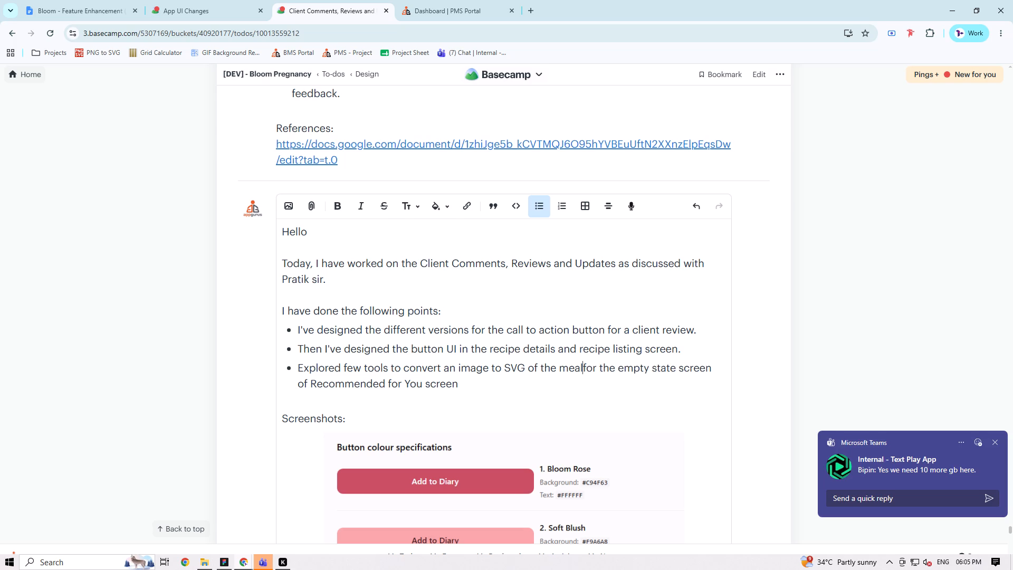
key(BackSpace)
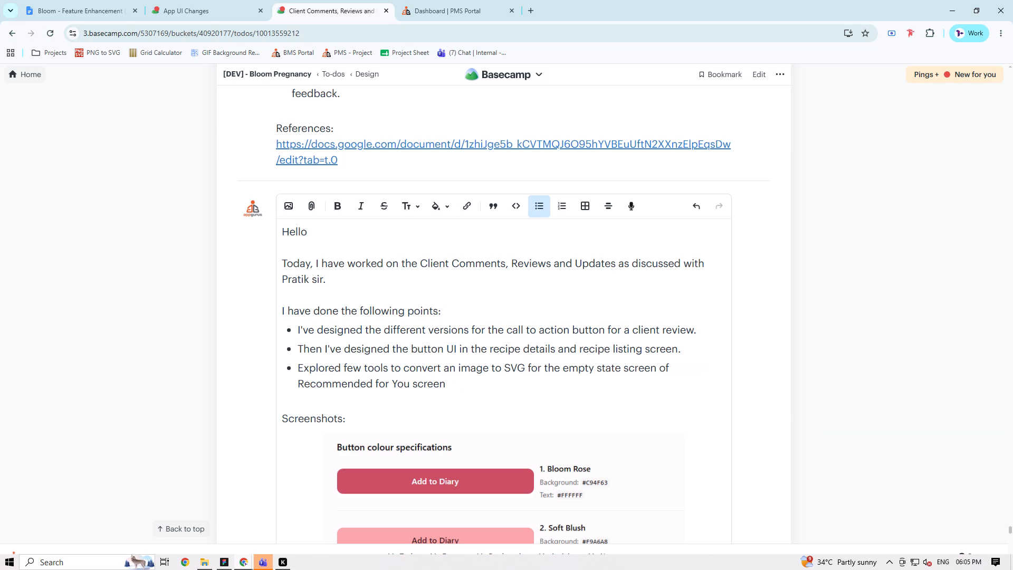
End the third bullet point with a full stop directly after "Recommended for You screen".
click(556, 382)
key(period)
key(BackSpace)
key(BackSpace)
key(slash)
key(BackSpace)
key(period)
Add a fourth bullet point reading "I've reviewed the client's feedback i have received in the afternoon".
scroll(492, 379, down, 8)
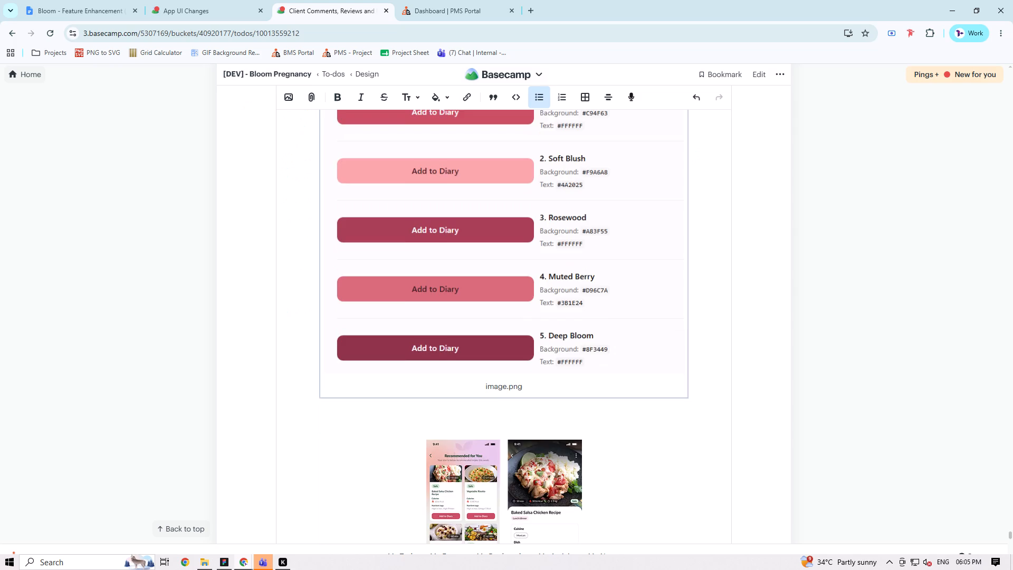
scroll(484, 381, down, 20)
scroll(484, 381, down, 6)
scroll(498, 368, up, 10)
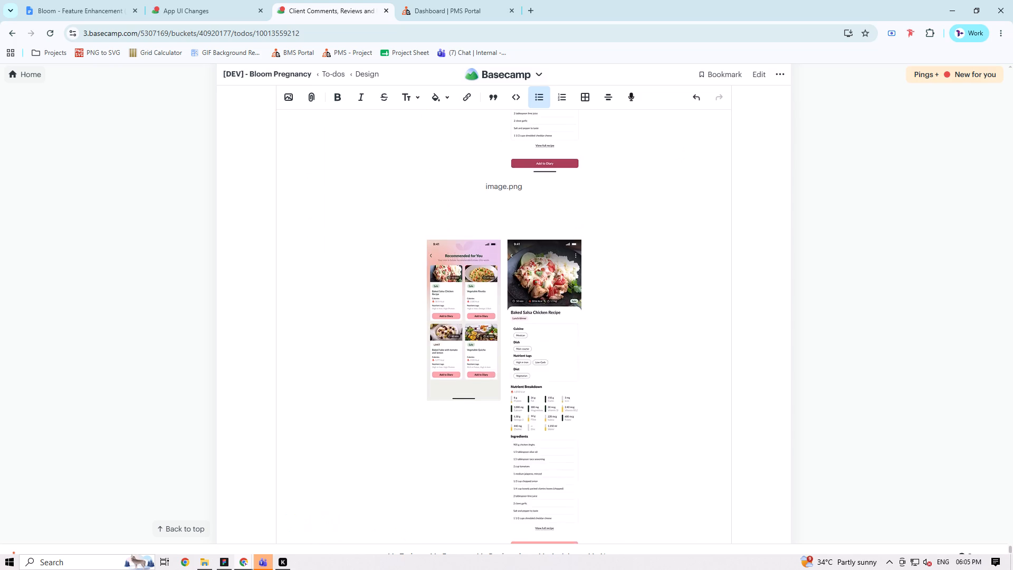
scroll(498, 368, up, 20)
scroll(498, 368, up, 5)
key(Return)
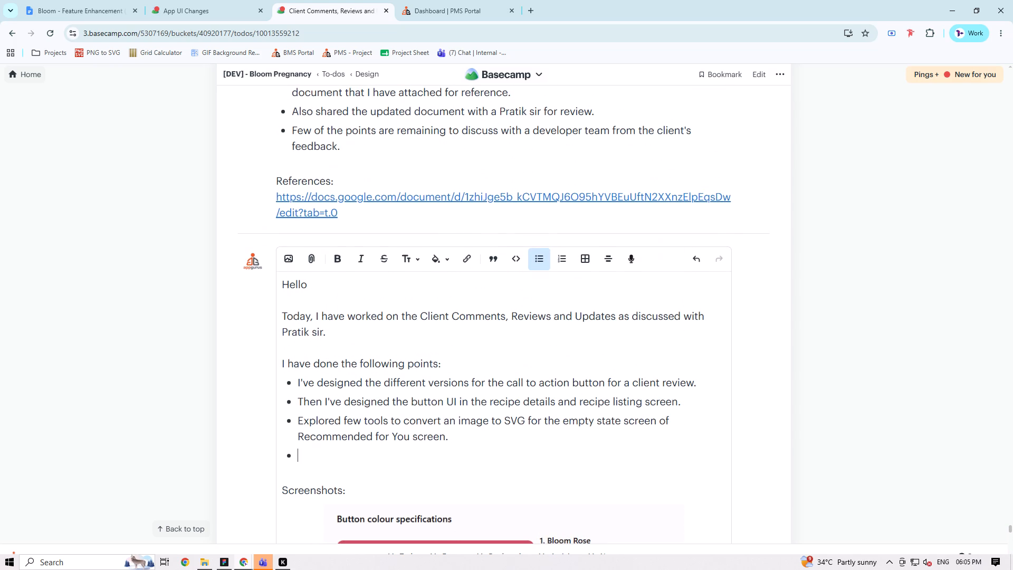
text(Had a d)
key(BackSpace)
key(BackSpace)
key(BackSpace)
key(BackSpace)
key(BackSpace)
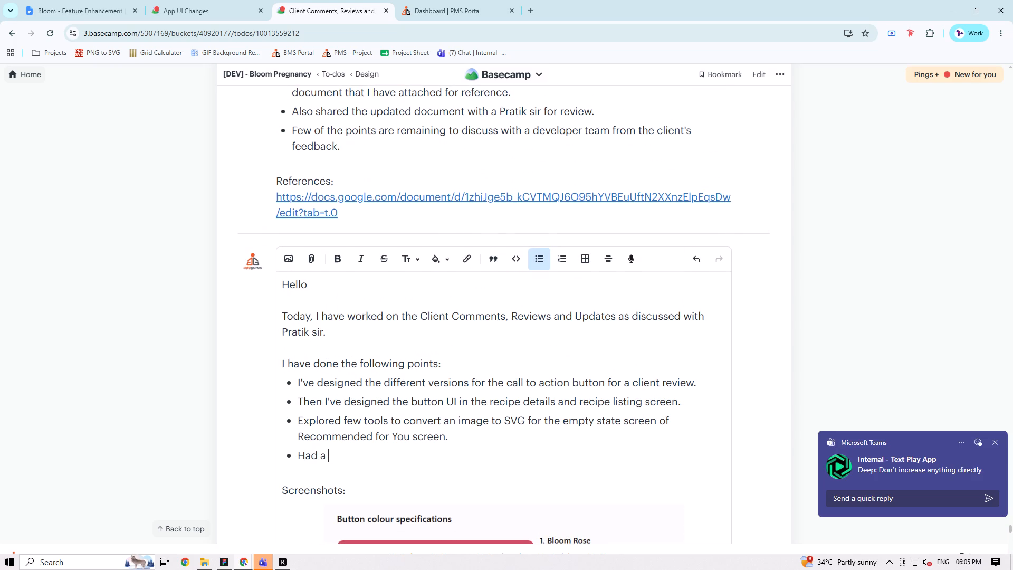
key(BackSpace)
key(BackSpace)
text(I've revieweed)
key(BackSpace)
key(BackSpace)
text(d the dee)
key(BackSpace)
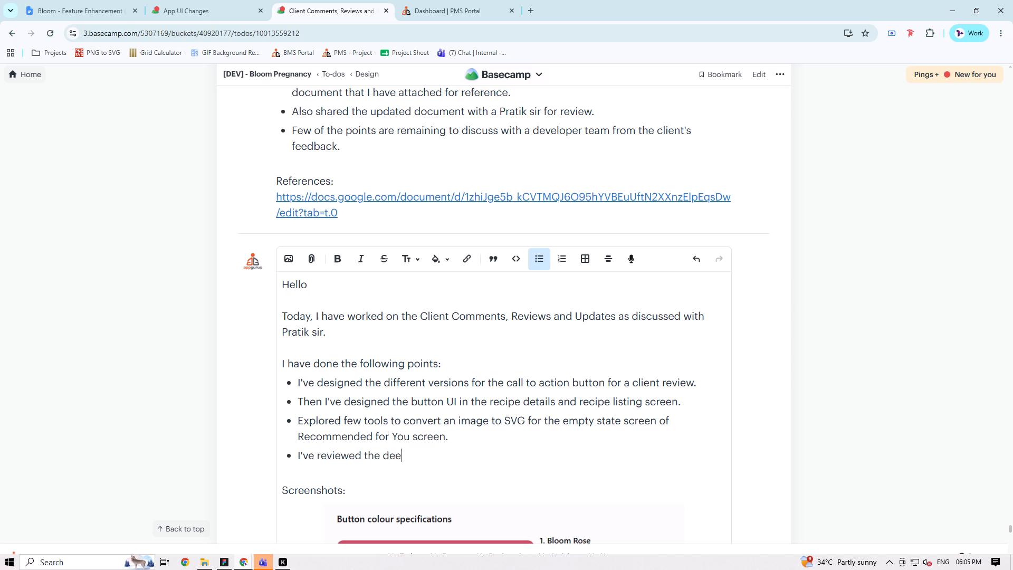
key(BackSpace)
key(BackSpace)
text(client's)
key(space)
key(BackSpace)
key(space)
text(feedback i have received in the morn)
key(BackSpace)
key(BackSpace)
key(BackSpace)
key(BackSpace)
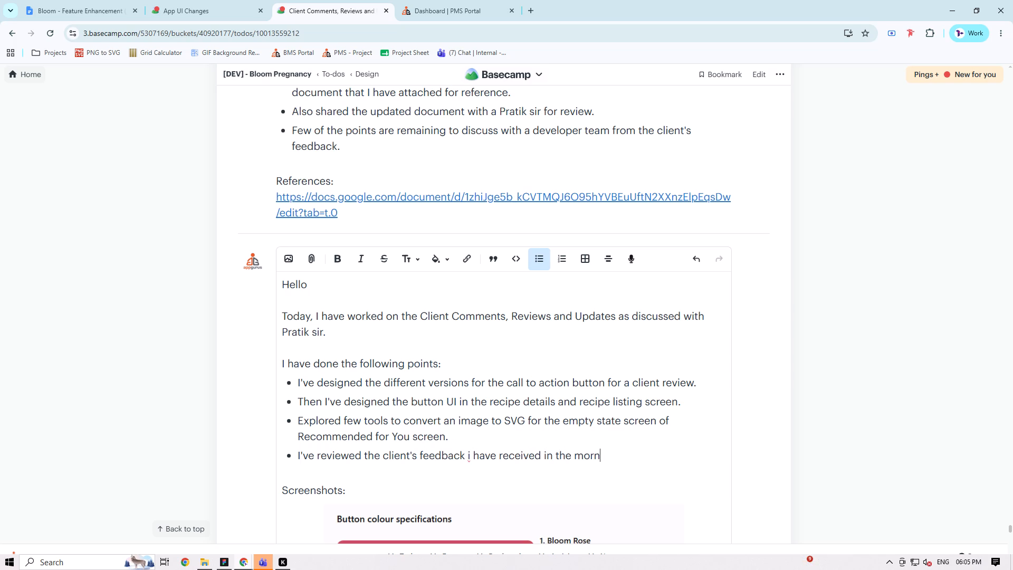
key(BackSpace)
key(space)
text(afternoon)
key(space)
Complete the fourth bullet point with "and had a discussion with Vinay and Jaydip bhai.".
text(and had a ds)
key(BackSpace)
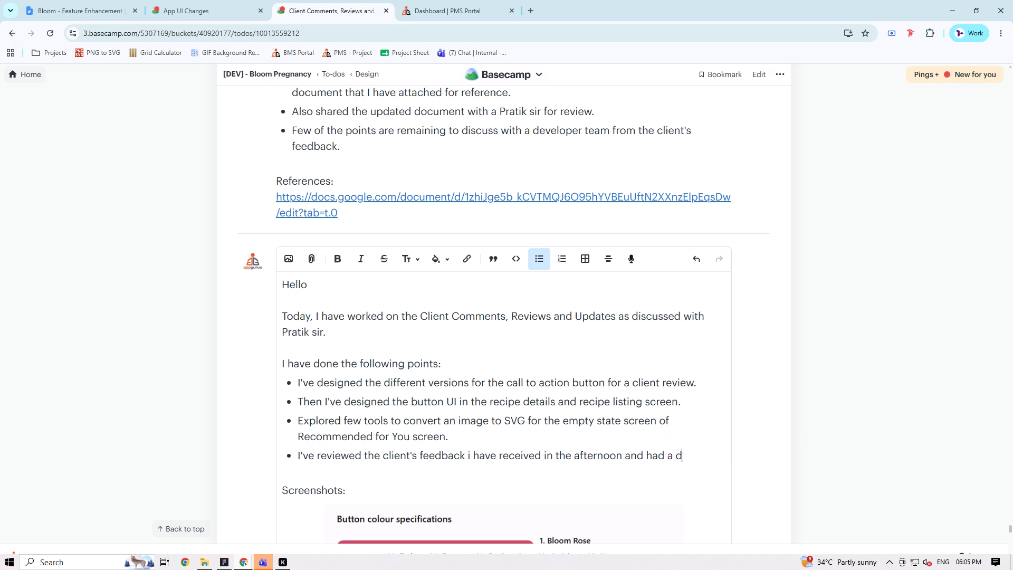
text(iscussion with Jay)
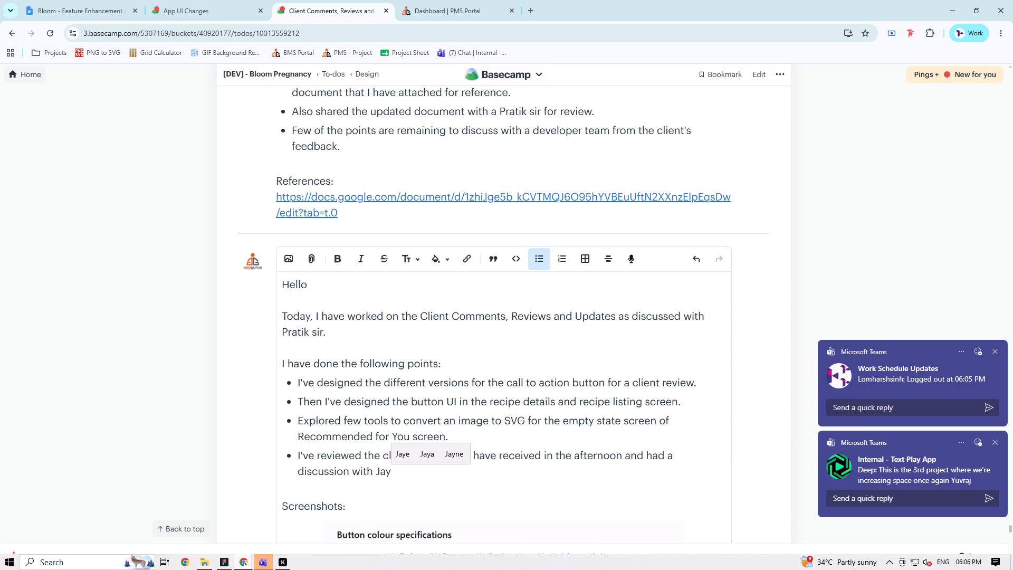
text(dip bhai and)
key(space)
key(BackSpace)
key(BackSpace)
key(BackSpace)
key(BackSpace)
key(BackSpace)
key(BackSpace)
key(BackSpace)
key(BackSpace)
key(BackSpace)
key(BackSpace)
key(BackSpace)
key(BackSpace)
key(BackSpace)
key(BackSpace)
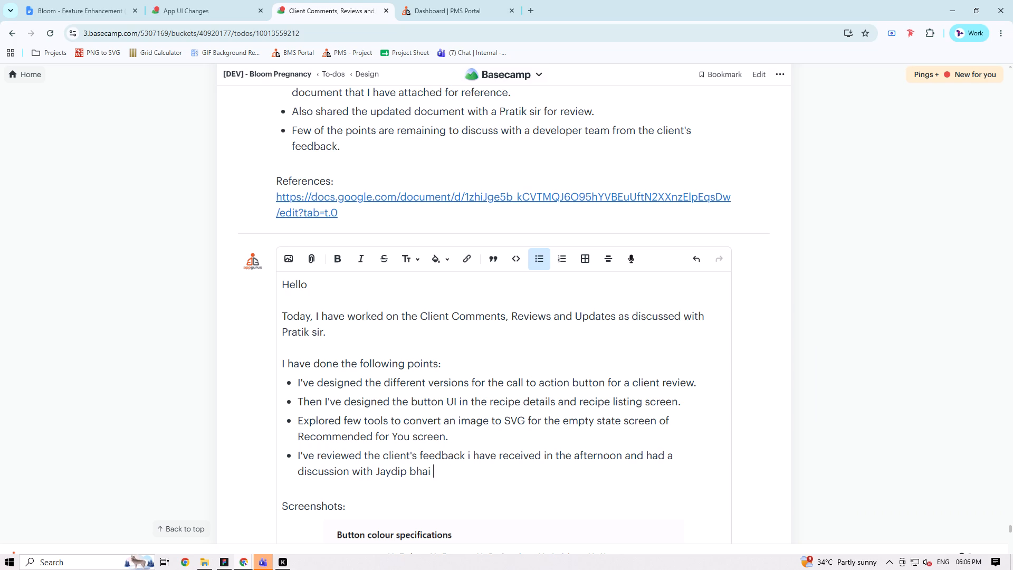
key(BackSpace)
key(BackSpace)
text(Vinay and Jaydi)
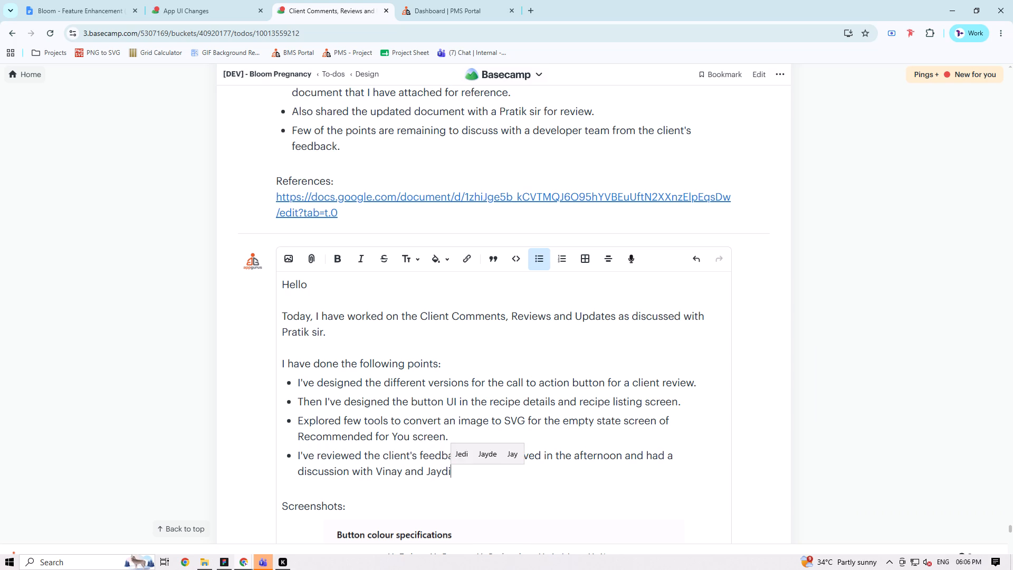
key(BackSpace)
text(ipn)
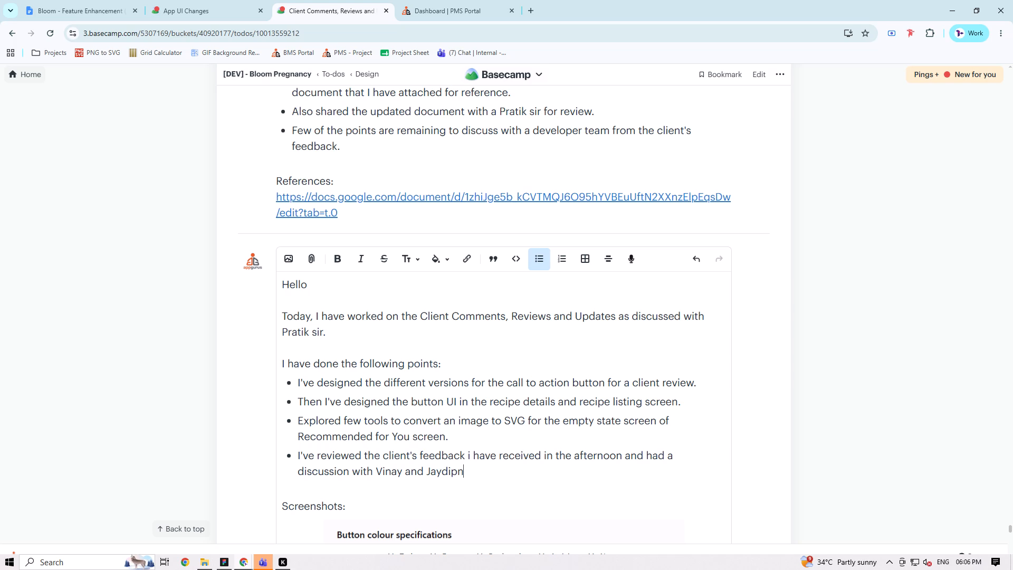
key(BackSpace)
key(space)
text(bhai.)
Review the drafted comment's bullet points, screenshots and reference link.
scroll(495, 370, down, 4)
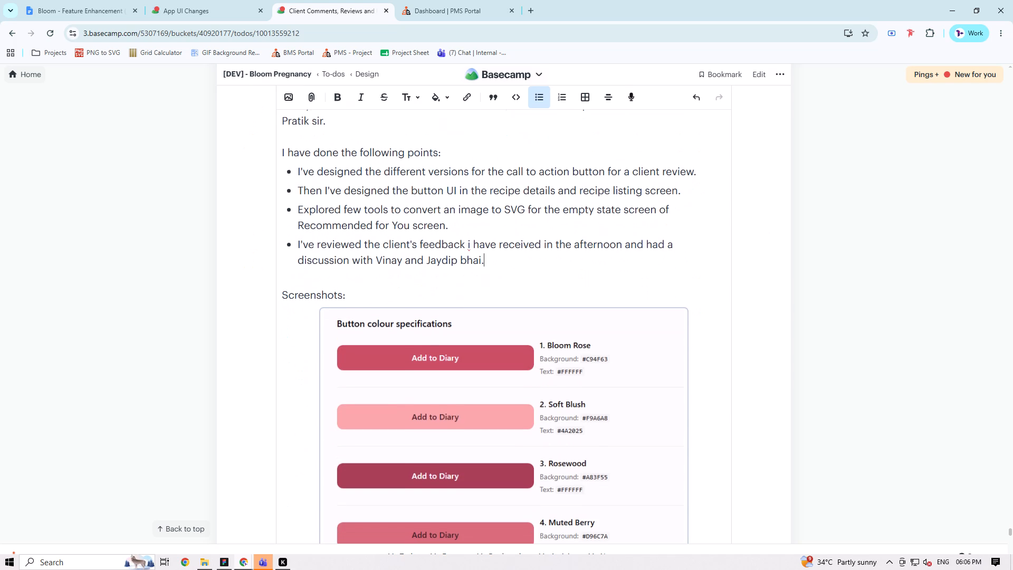
scroll(457, 384, down, 4)
scroll(457, 384, up, 6)
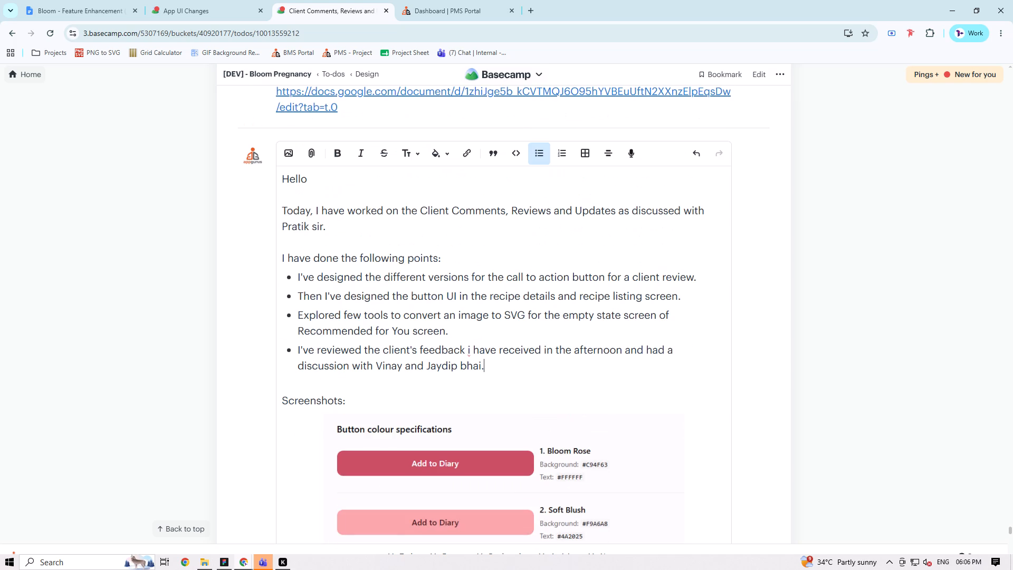
scroll(482, 375, down, 20)
scroll(482, 375, down, 17)
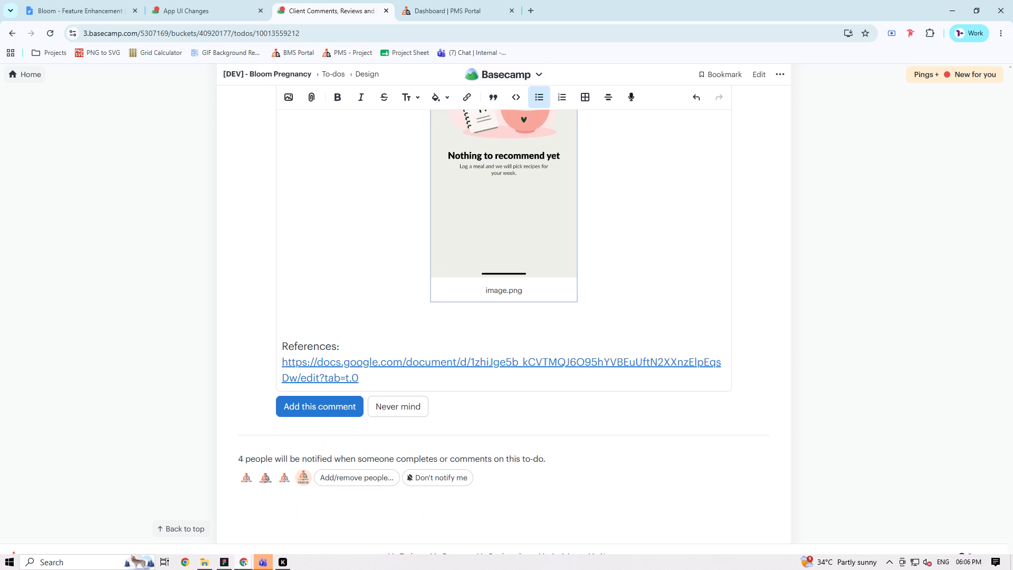
scroll(473, 432, up, 1)
scroll(473, 432, down, 5)
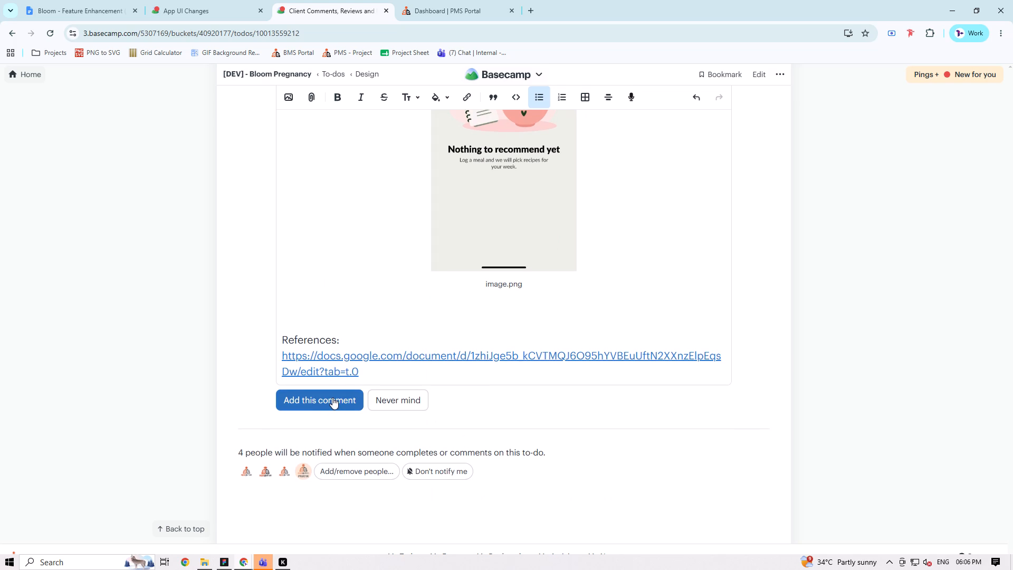
scroll(358, 394, up, 10)
scroll(383, 388, down, 1)
scroll(383, 388, up, 20)
scroll(383, 388, up, 1)
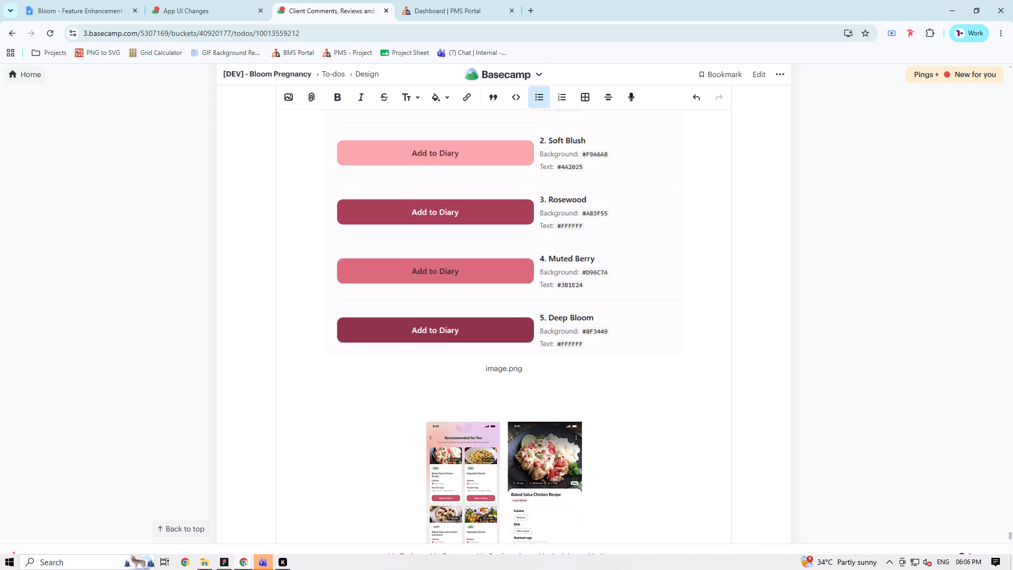
scroll(414, 378, up, 2)
scroll(414, 378, down, 1)
scroll(414, 378, up, 3)
Add a fifth bullet point beginning "Also updated few responses to the client".
key(Return)
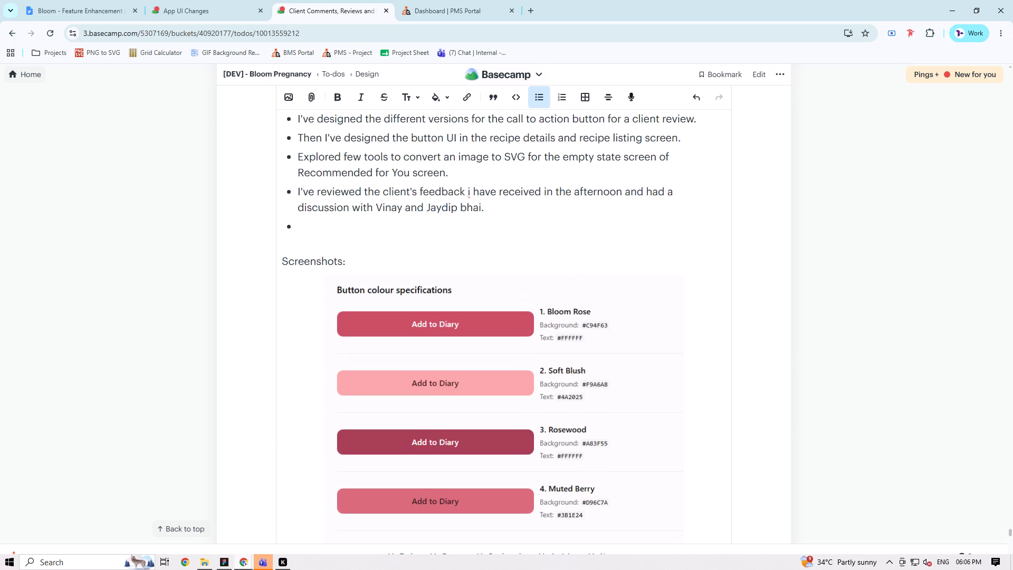
text(Also)
key(space)
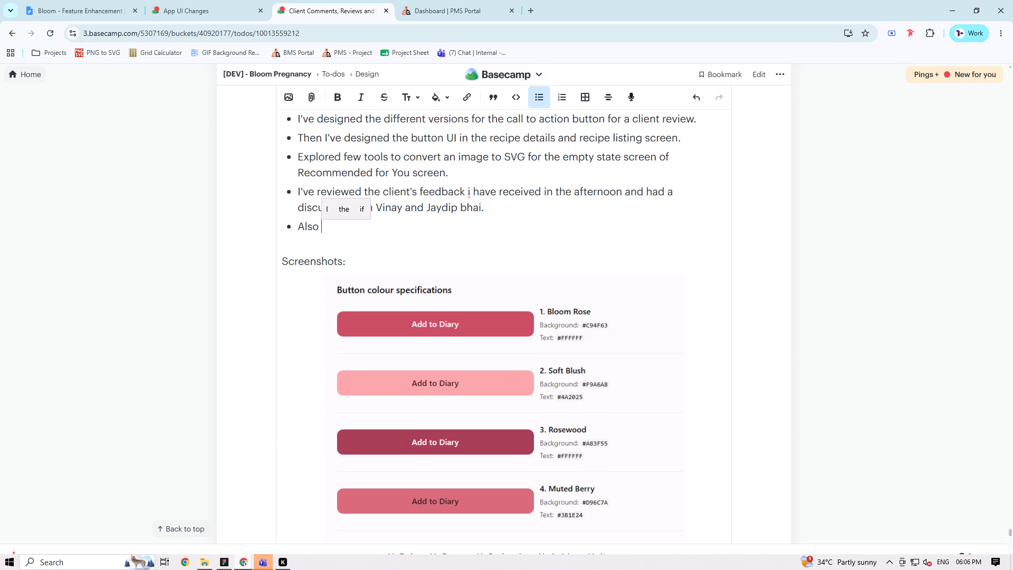
text(updated the)
key(space)
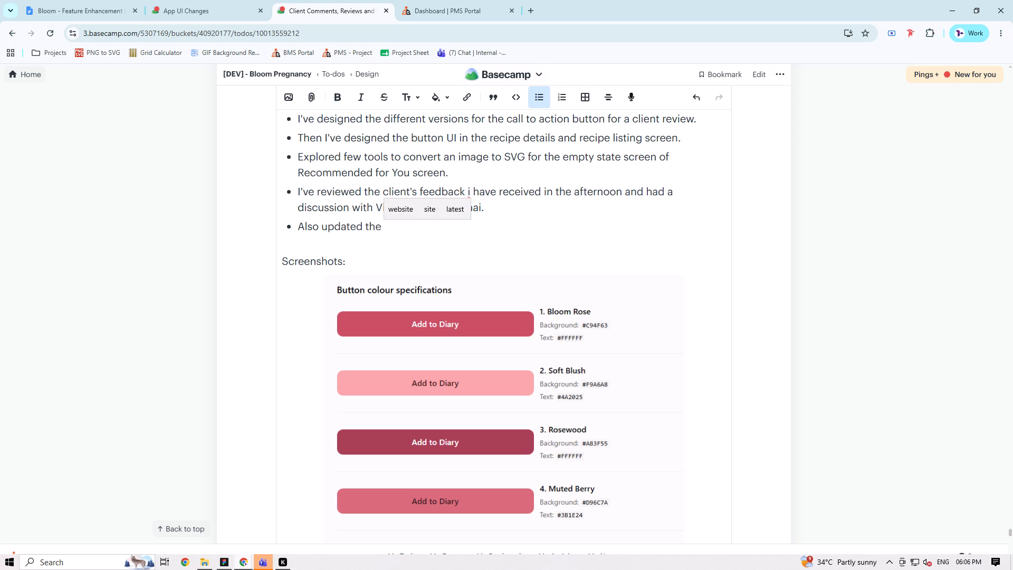
key(d)
key(BackSpace)
key(r)
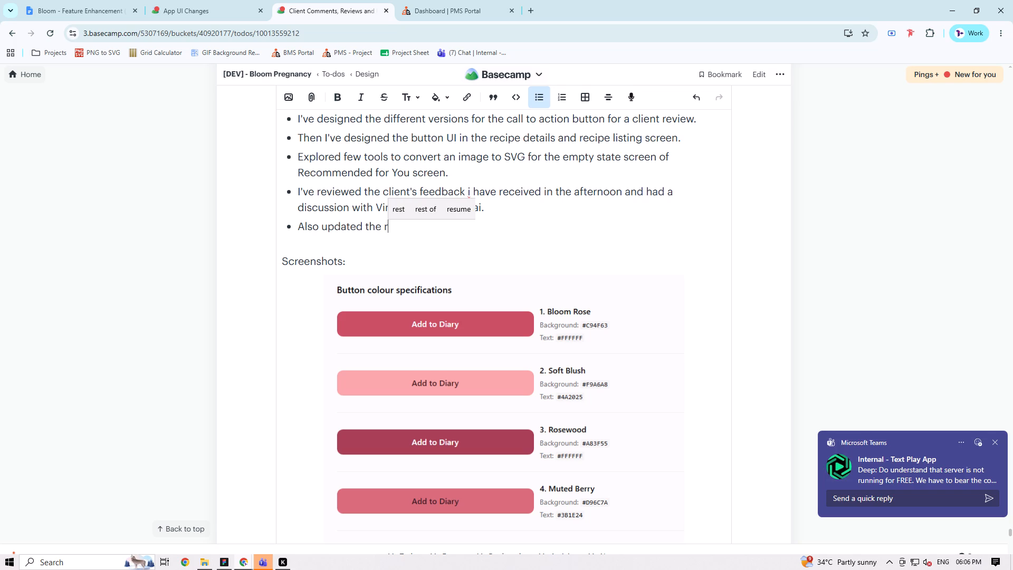
key(BackSpace)
key(BackSpace)
key(BackSpace)
key(BackSpace)
key(BackSpace)
text(few responses to the client)
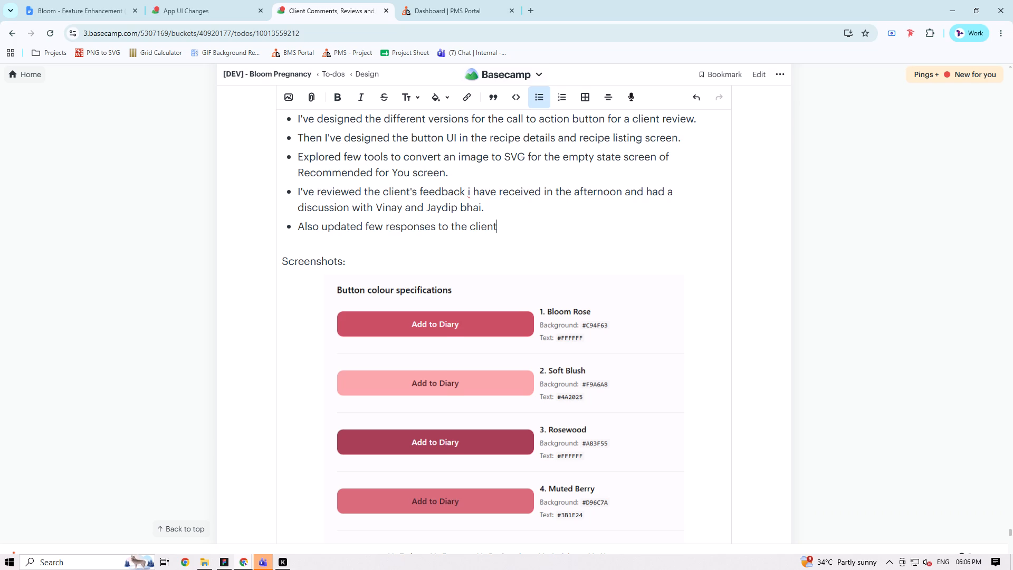
key(Return)
key(apostrophe)
key(BackSpace)
key(BackSpace)
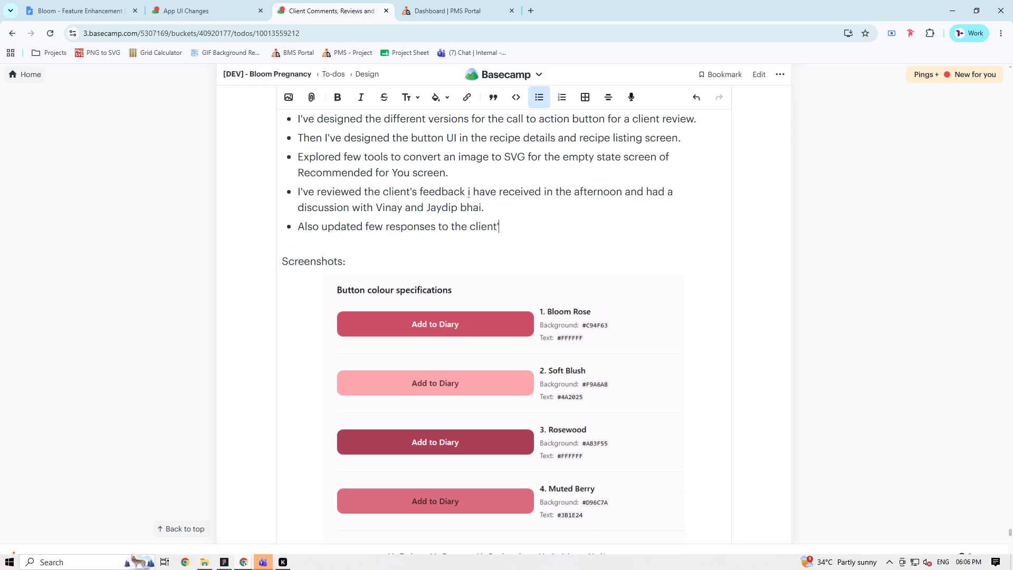
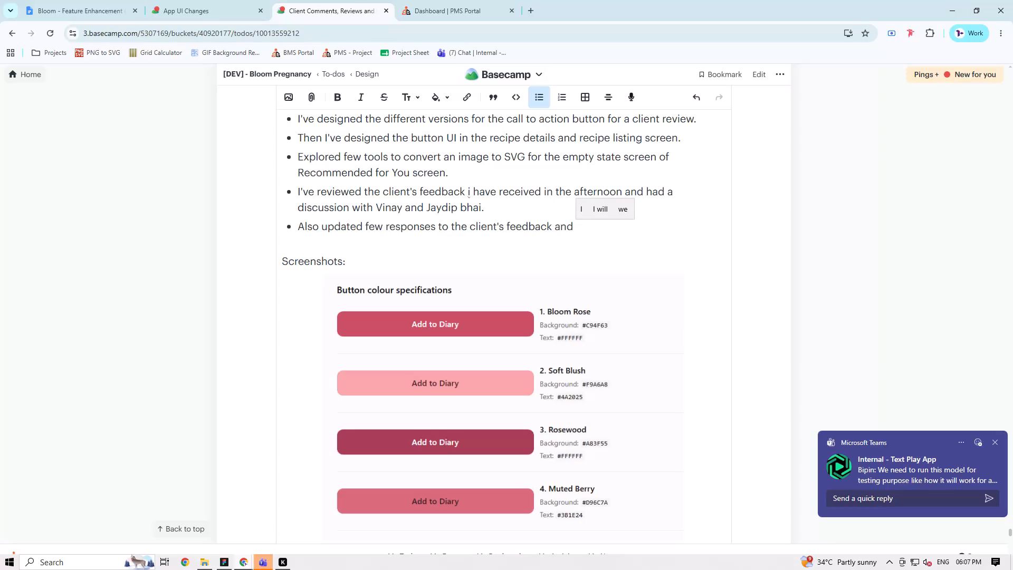
Continue the fifth bullet point with "attached link for reference to share".
text(attacged)
key(BackSpace)
key(BackSpace)
key(BackSpace)
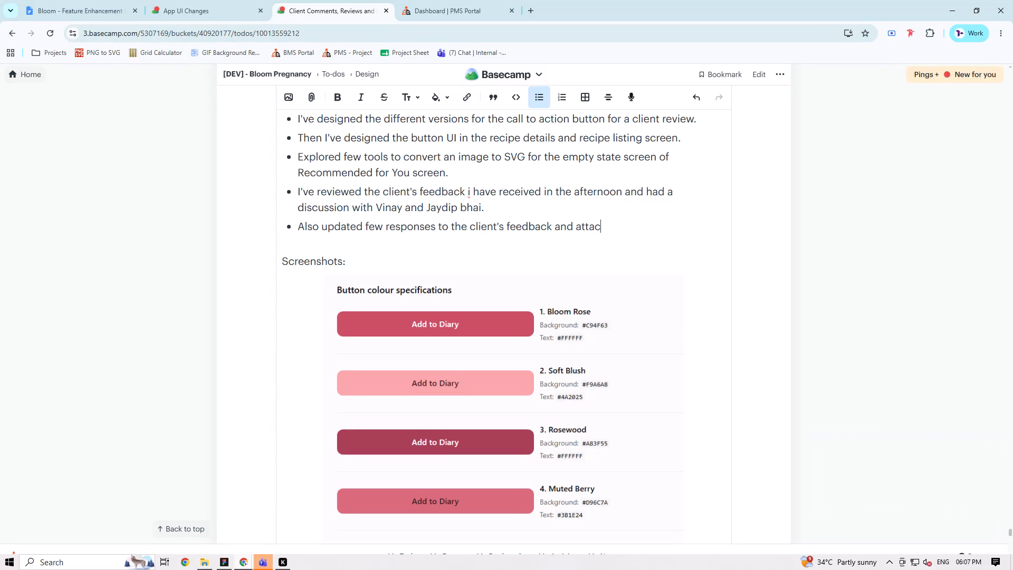
text(hed link of)
key(space)
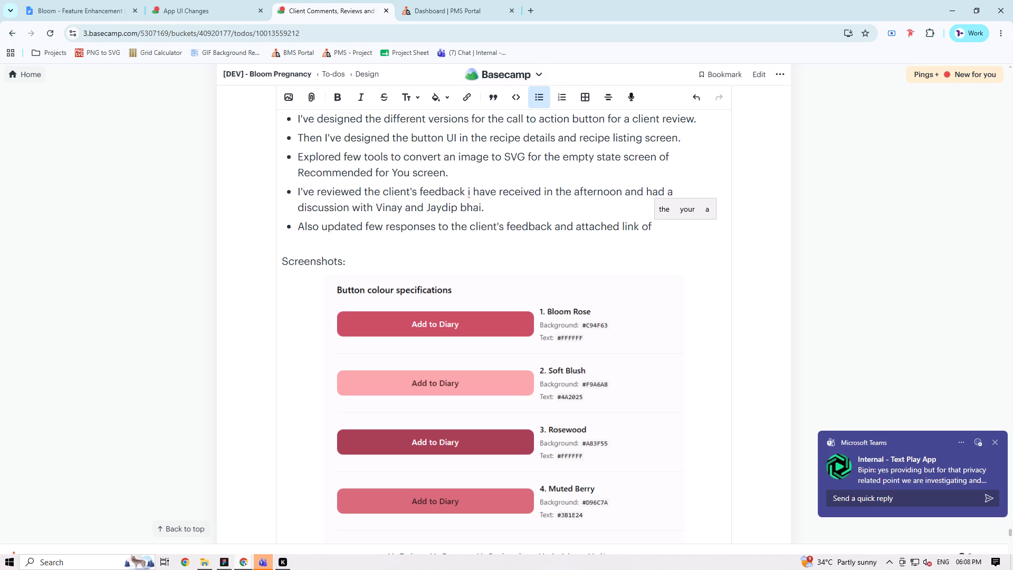
key(BackSpace)
key(BackSpace)
key(BackSpace)
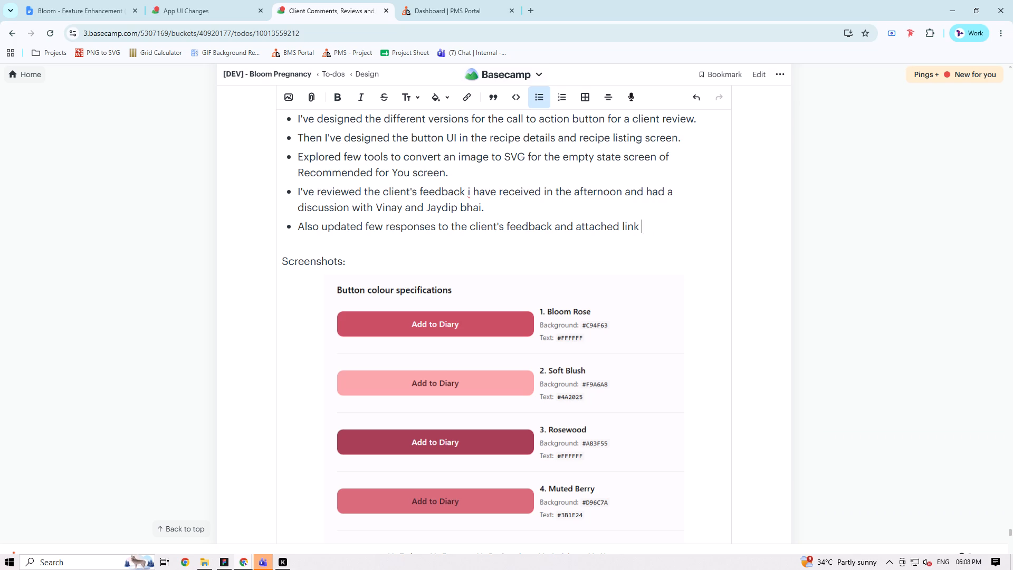
text(for rte)
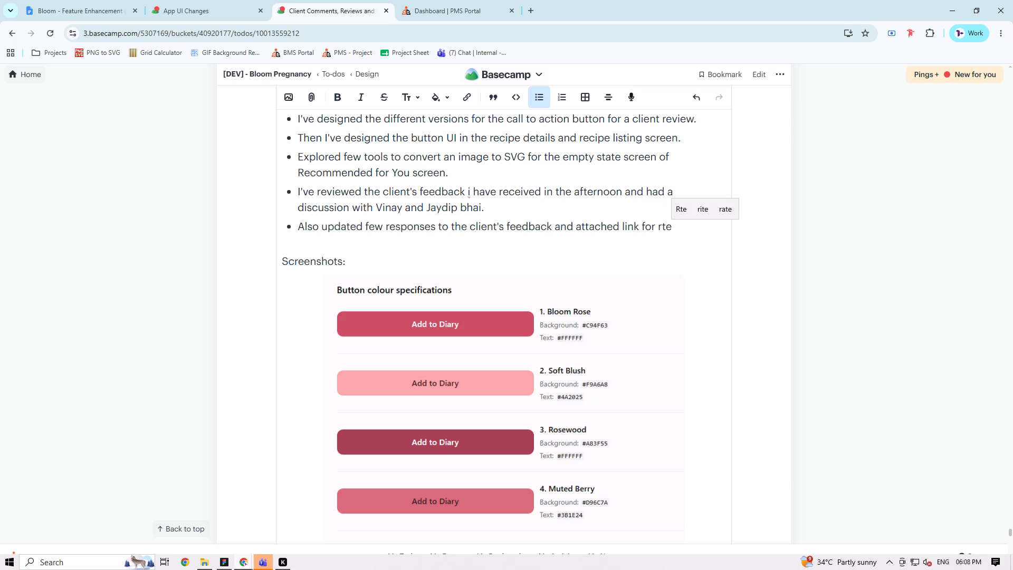
key(BackSpace)
key(BackSpace)
text(eference to share)
key(space)
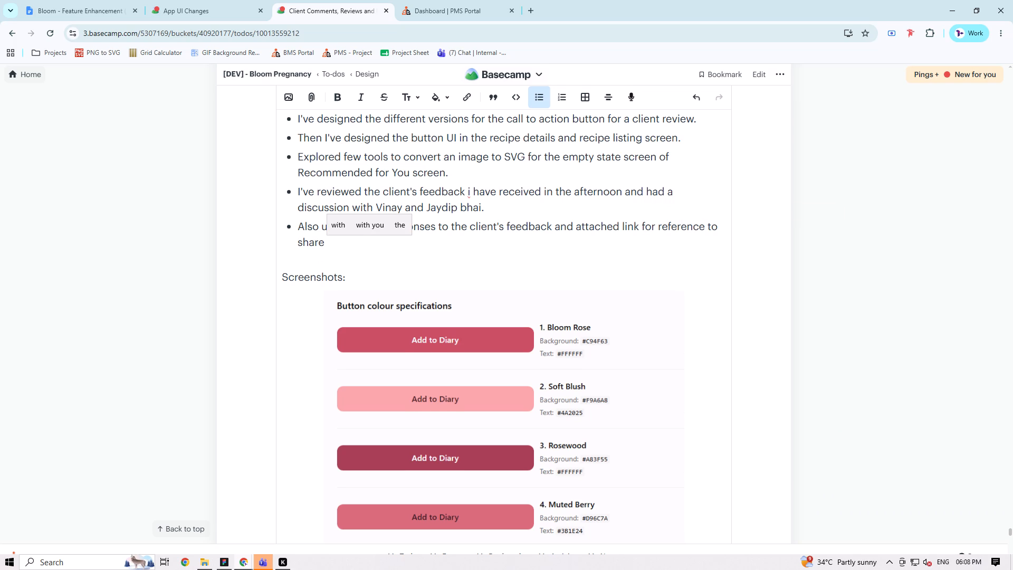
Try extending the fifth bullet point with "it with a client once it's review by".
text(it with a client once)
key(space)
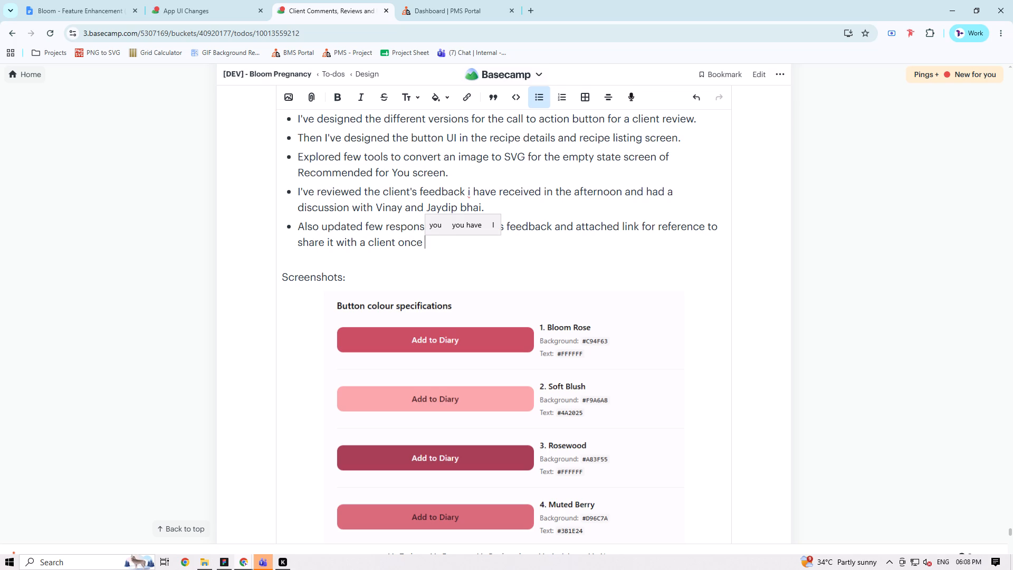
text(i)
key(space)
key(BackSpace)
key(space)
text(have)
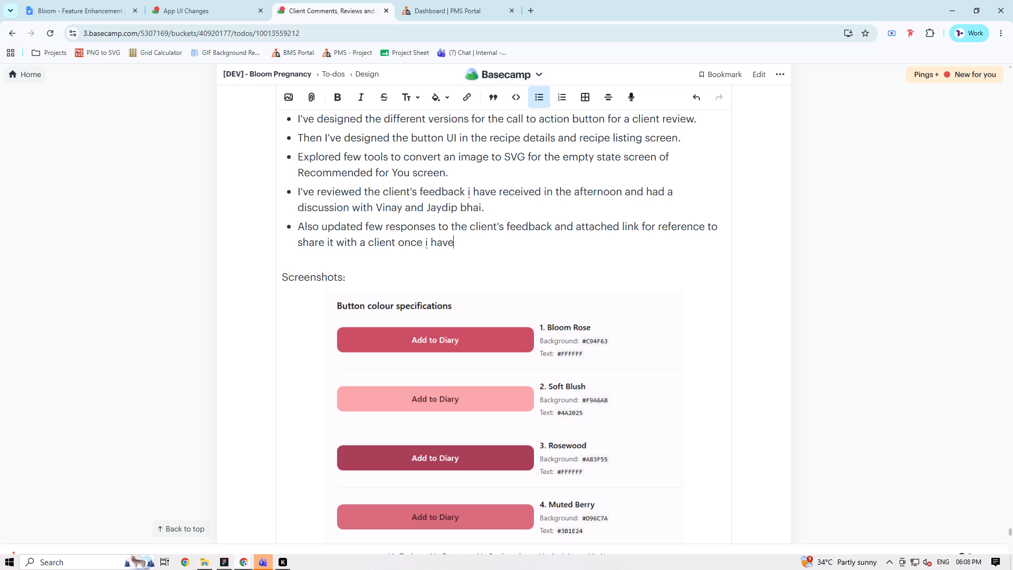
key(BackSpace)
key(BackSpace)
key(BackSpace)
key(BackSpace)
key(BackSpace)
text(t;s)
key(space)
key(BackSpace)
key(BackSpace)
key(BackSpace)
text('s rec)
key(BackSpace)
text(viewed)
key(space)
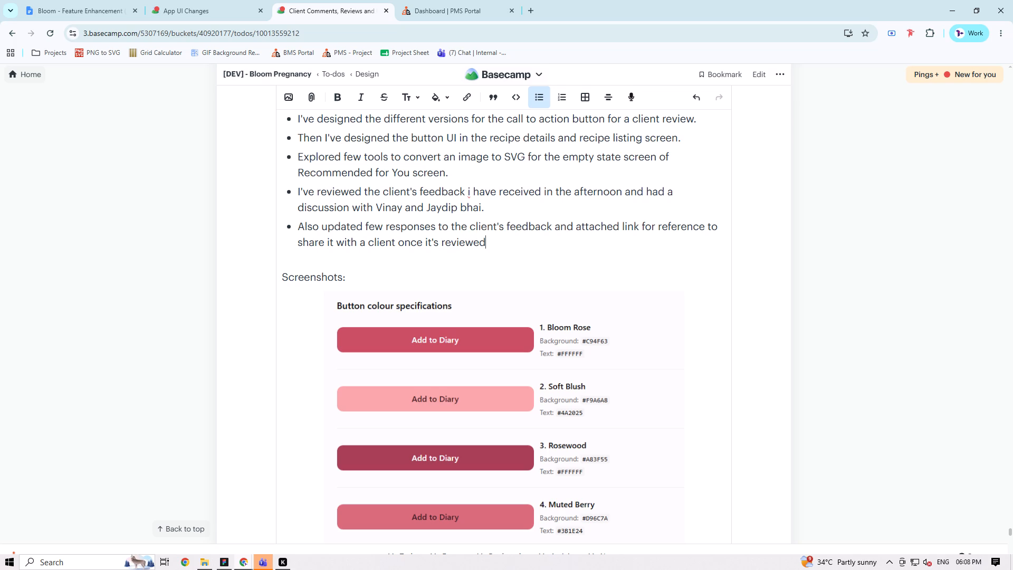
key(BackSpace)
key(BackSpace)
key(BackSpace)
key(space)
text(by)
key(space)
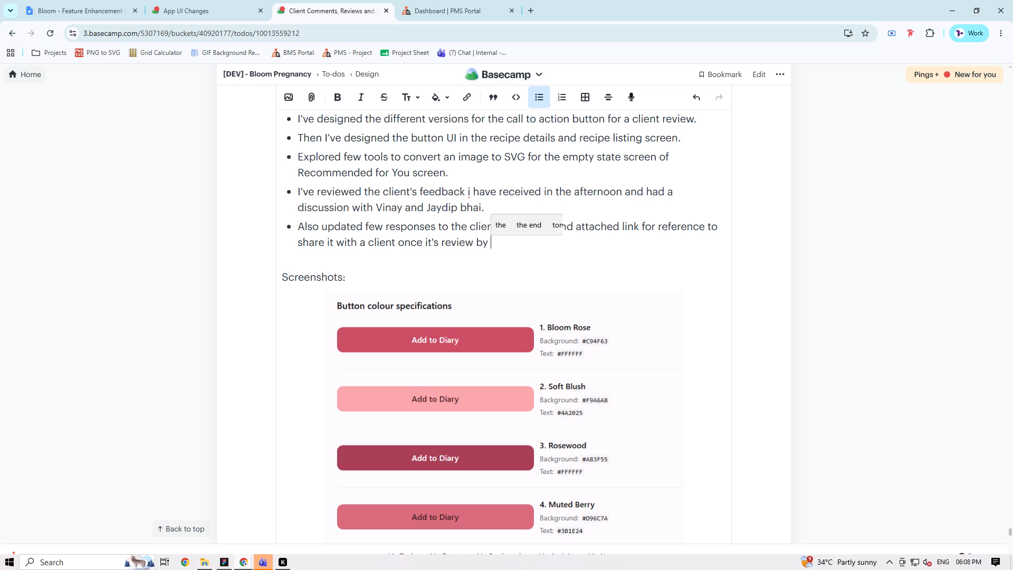
Trim the fifth bullet point's ending back to "attached link for reference.".
key(BackSpace)
key(BackSpace)
key(BackSpace)
key(BackSpace)
key(BackSpace)
key(BackSpace)
key(BackSpace)
key(BackSpace)
key(BackSpace)
key(BackSpace)
key(BackSpace)
key(BackSpace)
key(BackSpace)
key(BackSpace)
key(BackSpace)
key(BackSpace)
key(BackSpace)
key(BackSpace)
key(BackSpace)
key(BackSpace)
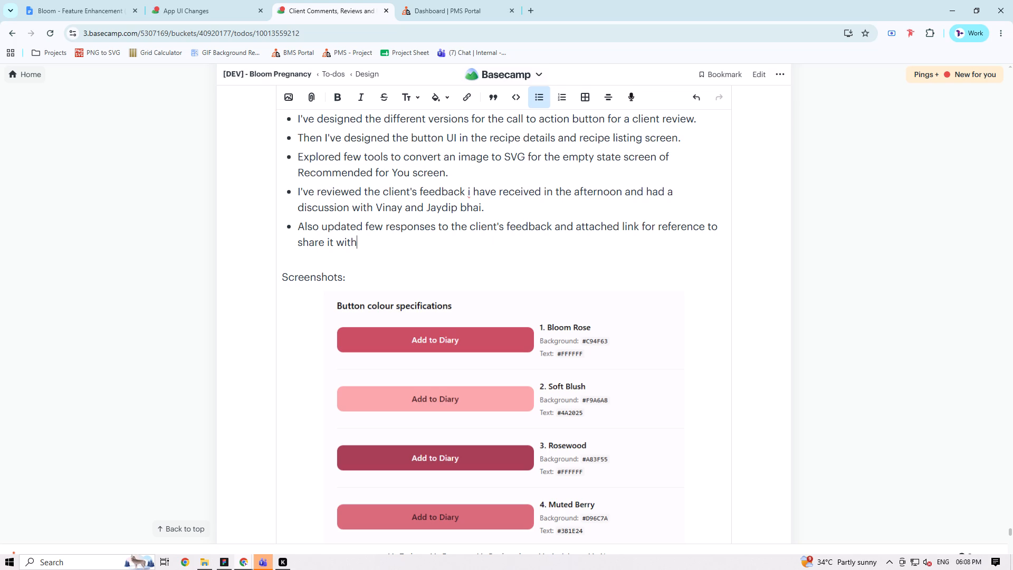
key(BackSpace)
key(BackSpace)
key(BackSpace)
key(BackSpace)
key(BackSpace)
key(BackSpace)
key(BackSpace)
key(BackSpace)
key(BackSpace)
key(BackSpace)
key(BackSpace)
key(BackSpace)
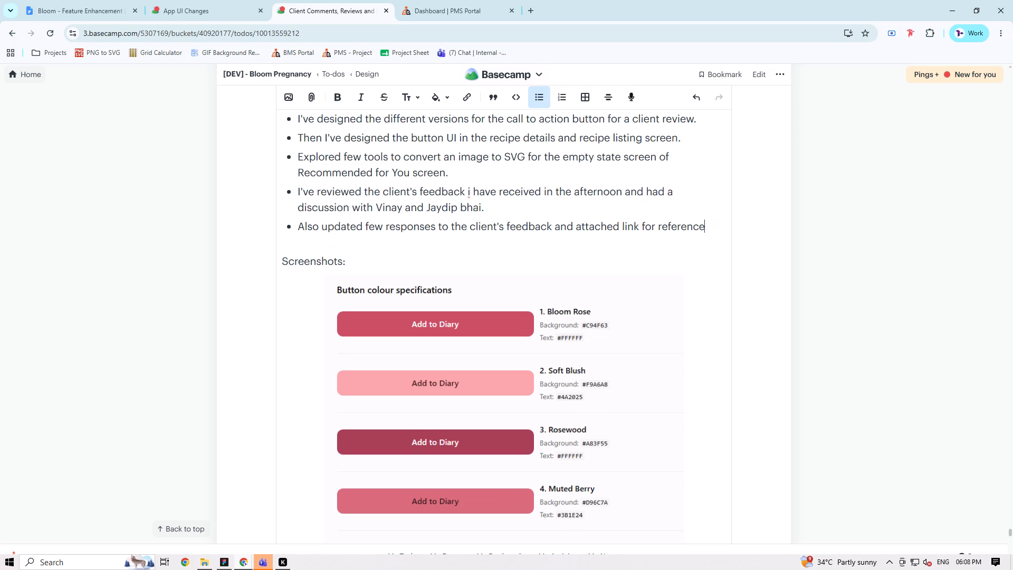
key(period)
Post the drafted work-update comment on the Bloom Pregnancy client comments to-do.
scroll(673, 227, up, 1)
scroll(673, 227, down, 18)
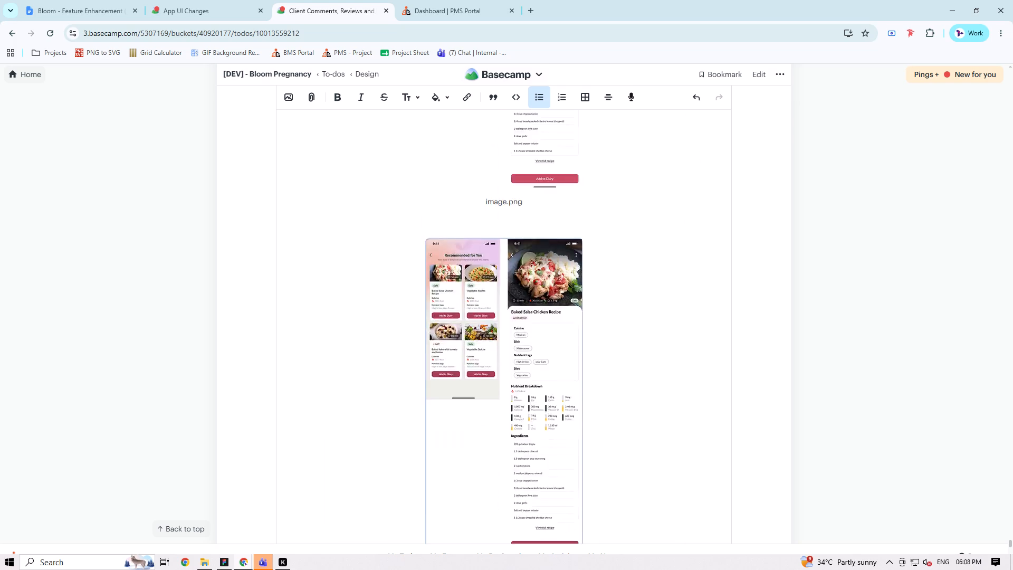
scroll(481, 431, down, 9)
scroll(367, 501, down, 11)
click(310, 404)
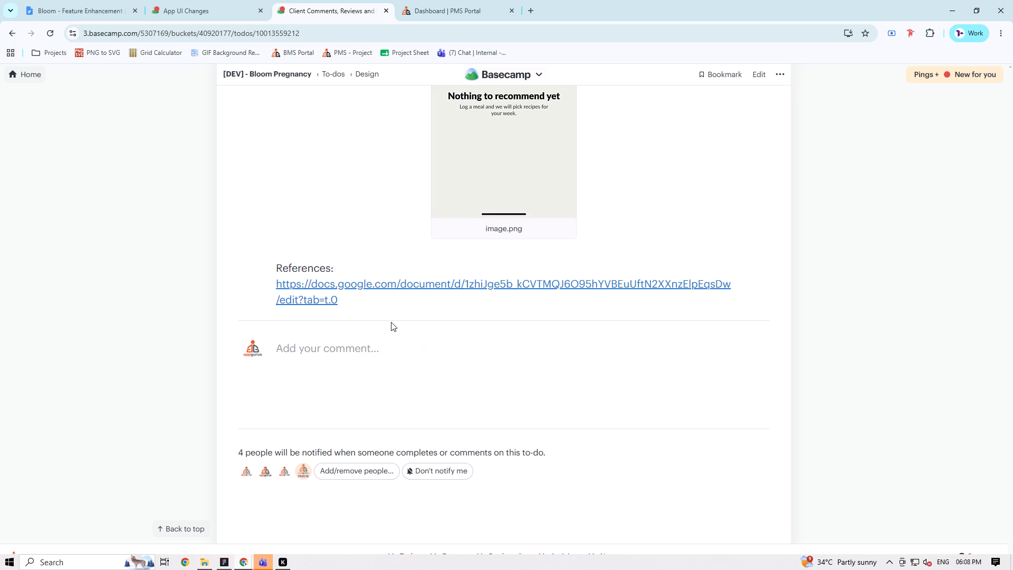
Look over the posted comment's screenshots and opening bullet points.
scroll(328, 281, up, 9)
scroll(429, 418, down, 1)
scroll(429, 418, up, 16)
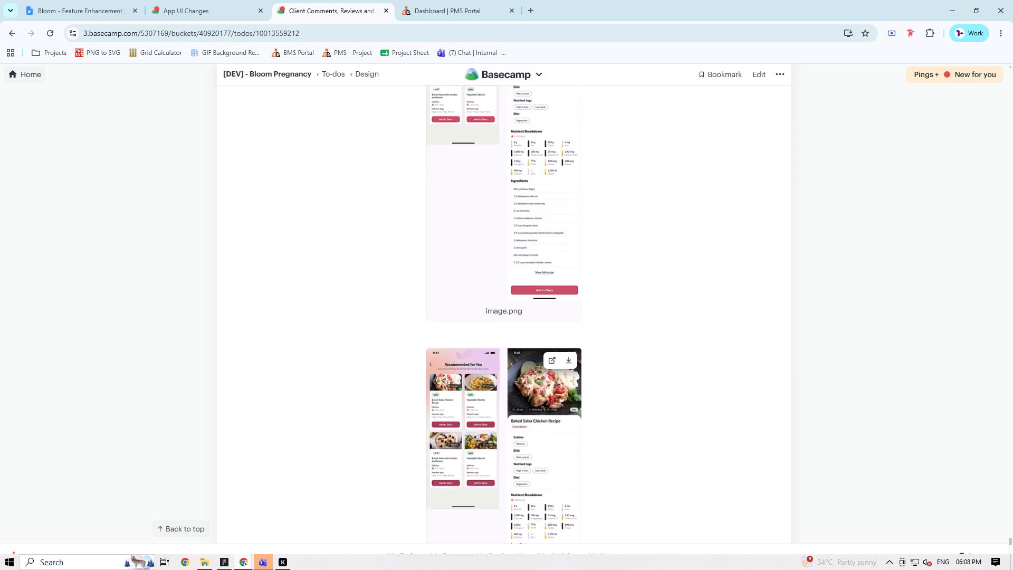
scroll(449, 418, up, 12)
scroll(429, 374, up, 7)
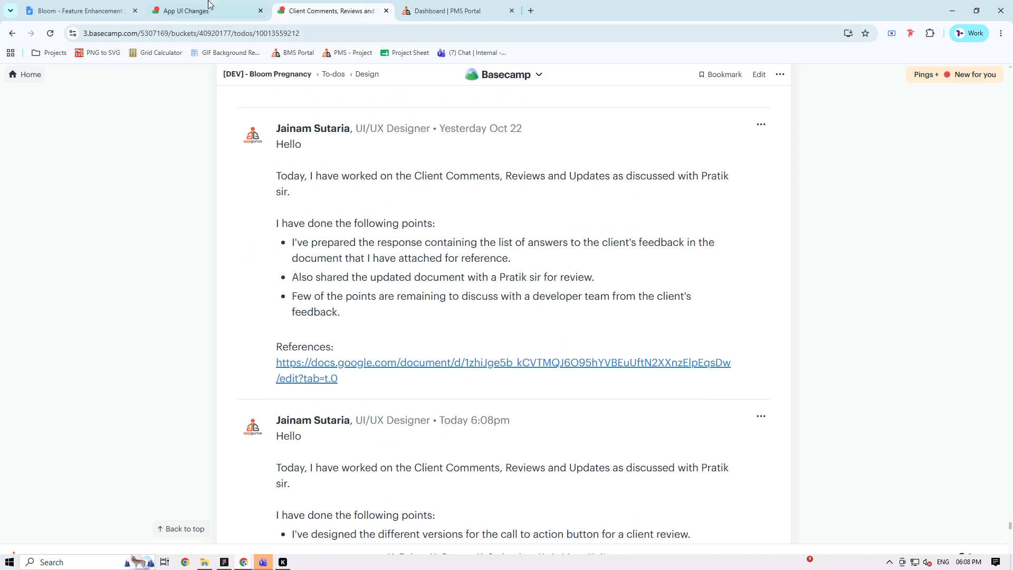